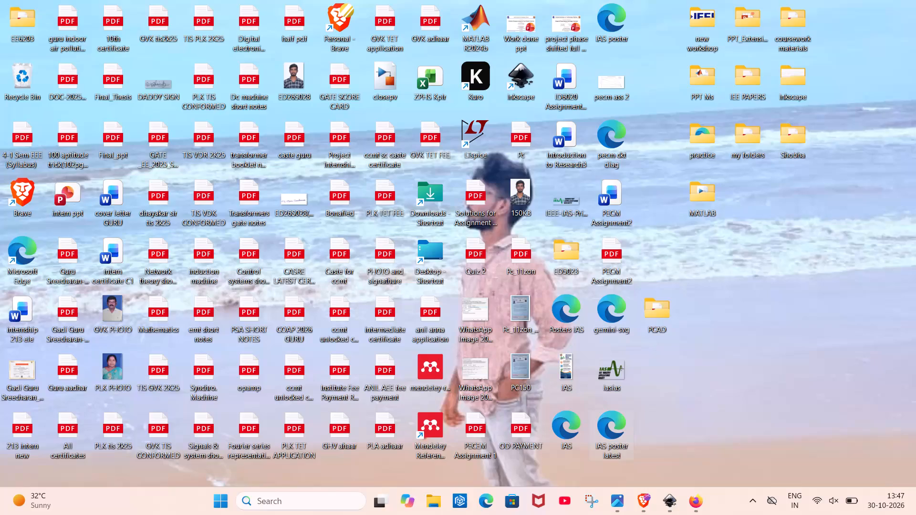
# Delete the selected "IAS poster latest" file from the desktop.
pyautogui.press('Delete')
pyautogui.press('pagedown')
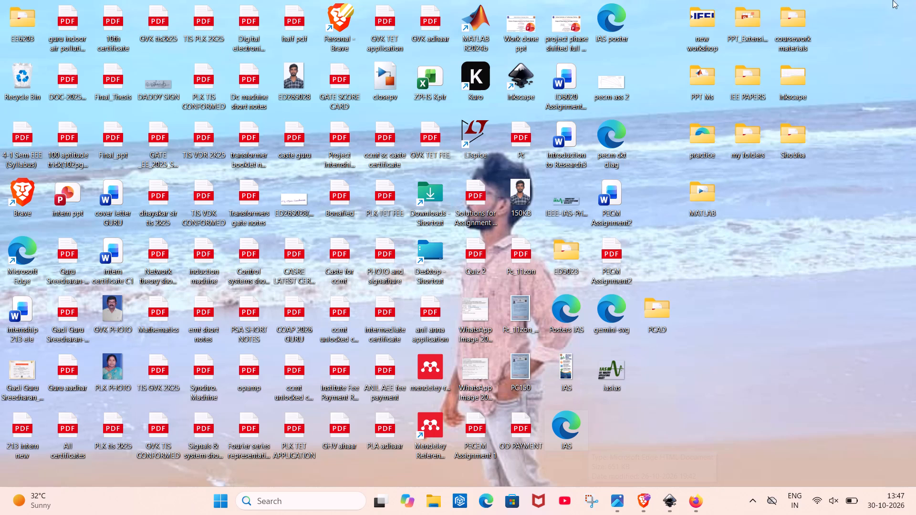
# Open the ED5023__ASSIGNMENT2 PDF from the ED5023 folder on the desktop to view it, and close it again.
pyautogui.doubleClick(569, 249)
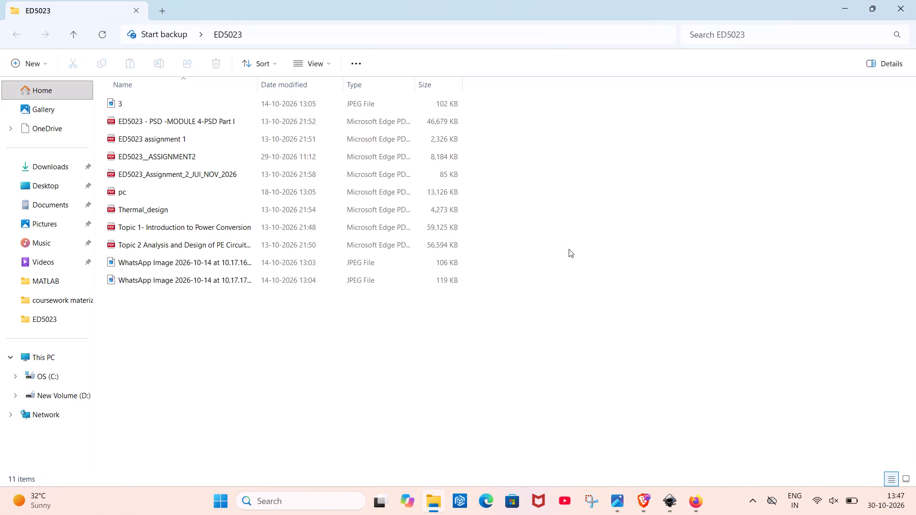
pyautogui.doubleClick(229, 158)
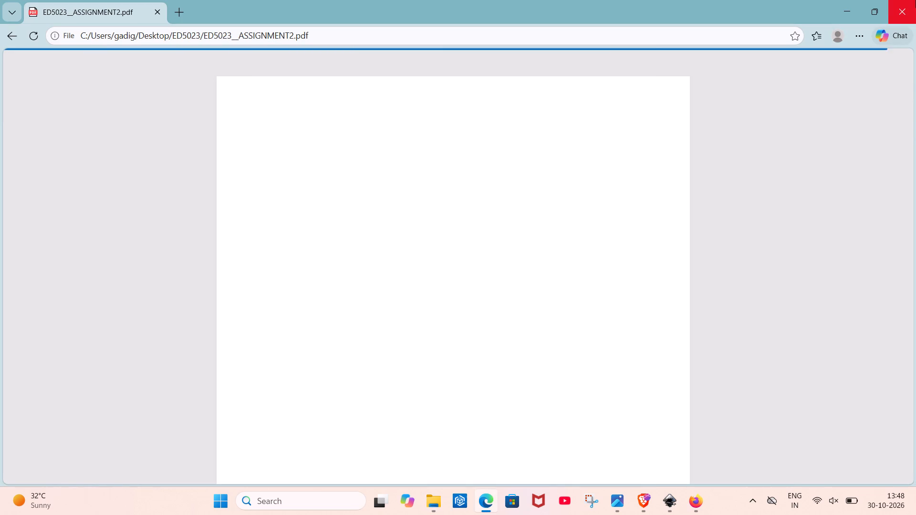
pyautogui.click(915, 0)
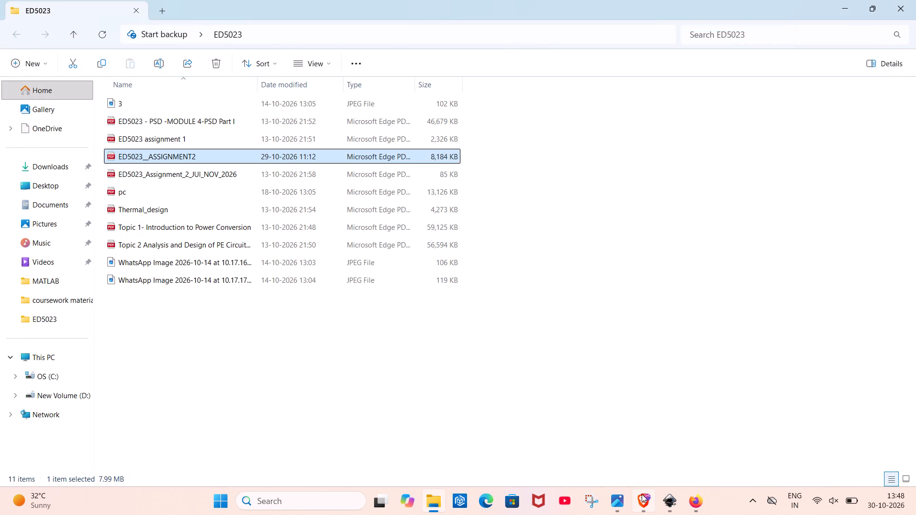
# In a new Brave tab, search for "pdf page remover" and open iLovePDF's Remove pages tool from the results.
pyautogui.click(633, 463)
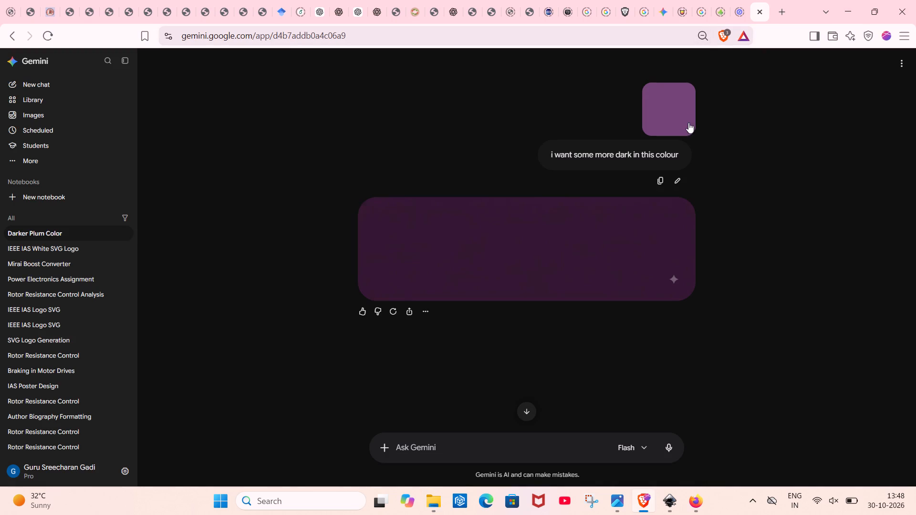
pyautogui.click(780, 13)
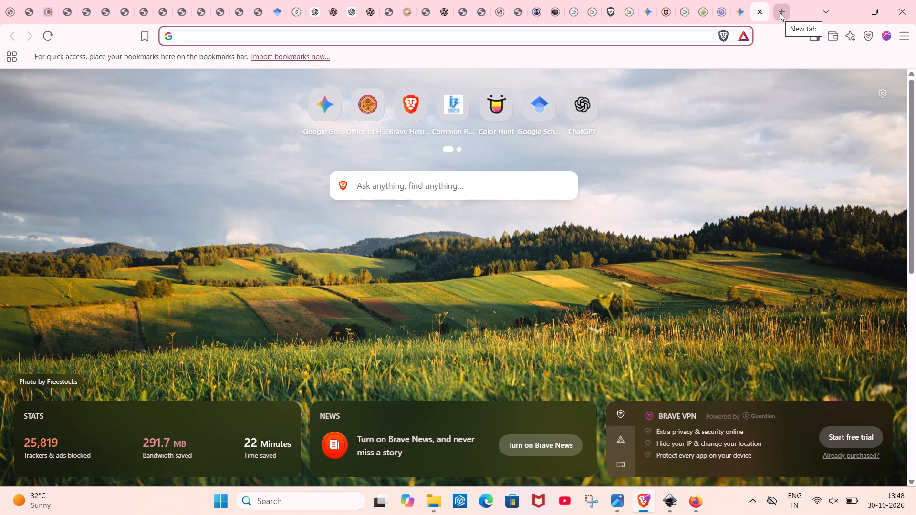
pyautogui.write('pdf')
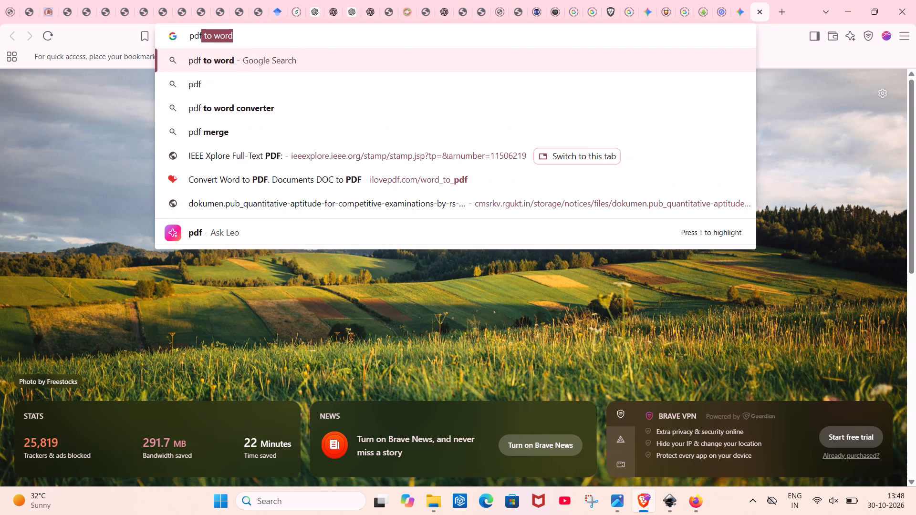
pyautogui.press('space')
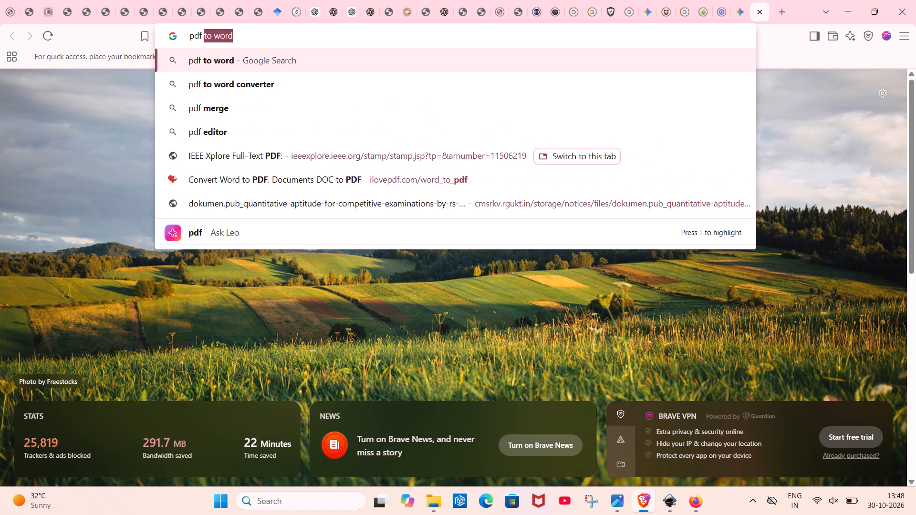
pyautogui.write('pade')
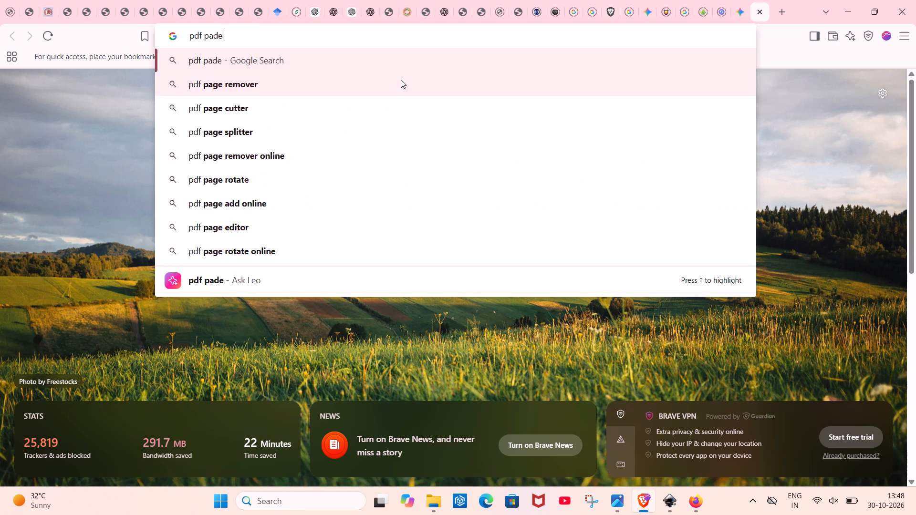
pyautogui.click(401, 80)
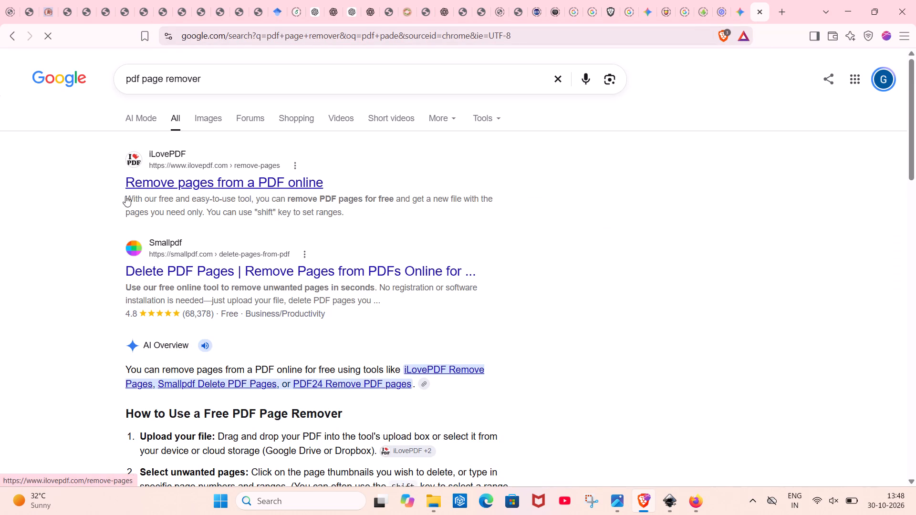
pyautogui.click(147, 193)
pyautogui.click(159, 185)
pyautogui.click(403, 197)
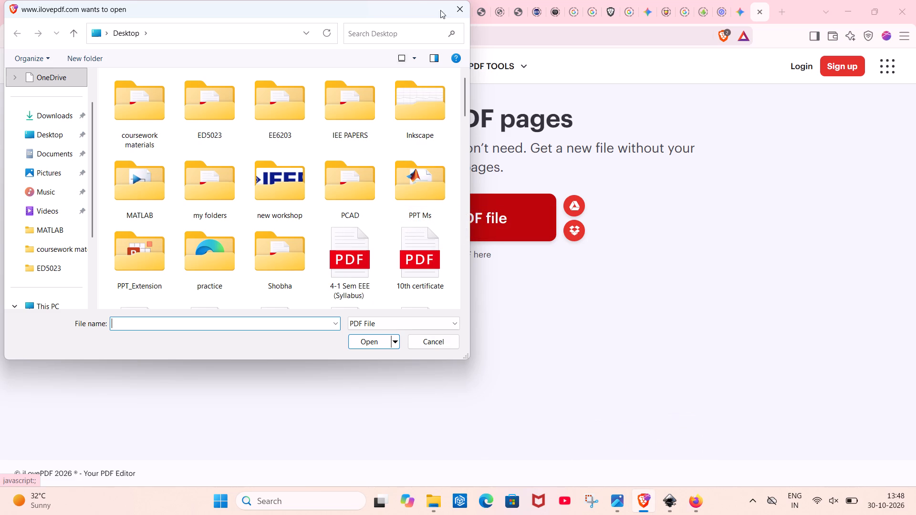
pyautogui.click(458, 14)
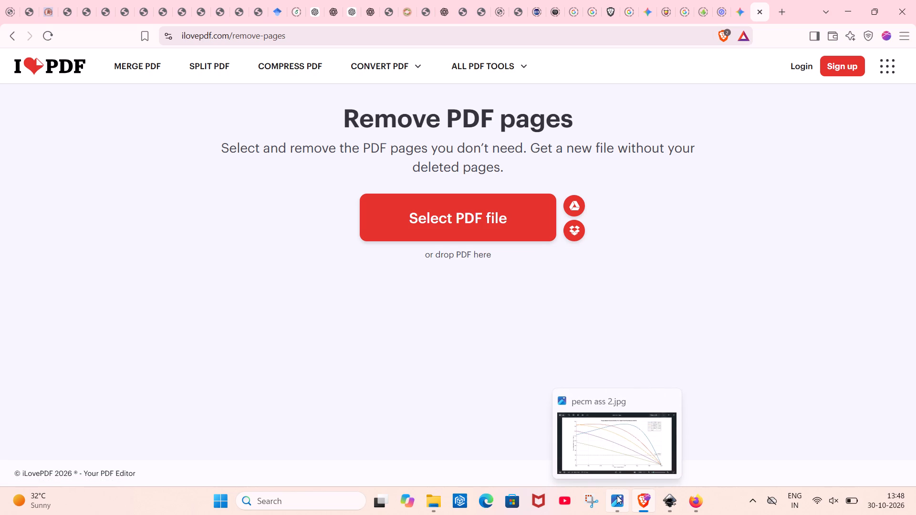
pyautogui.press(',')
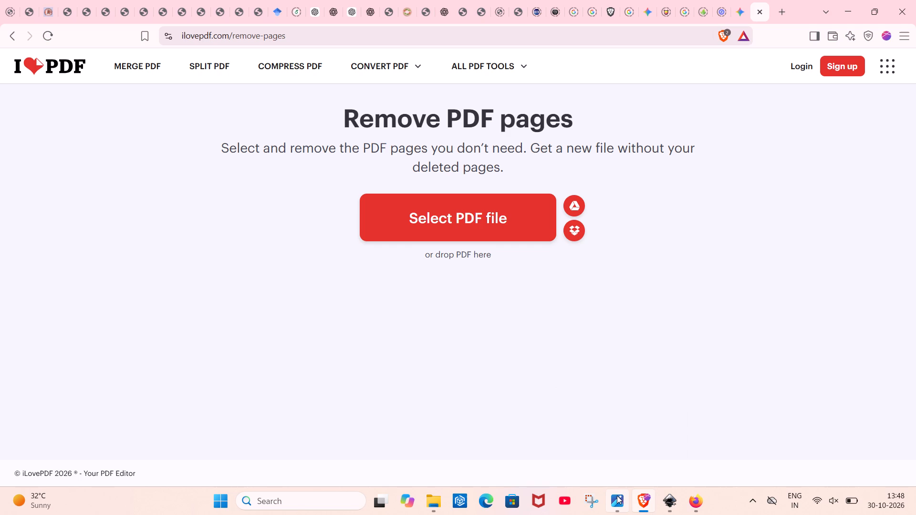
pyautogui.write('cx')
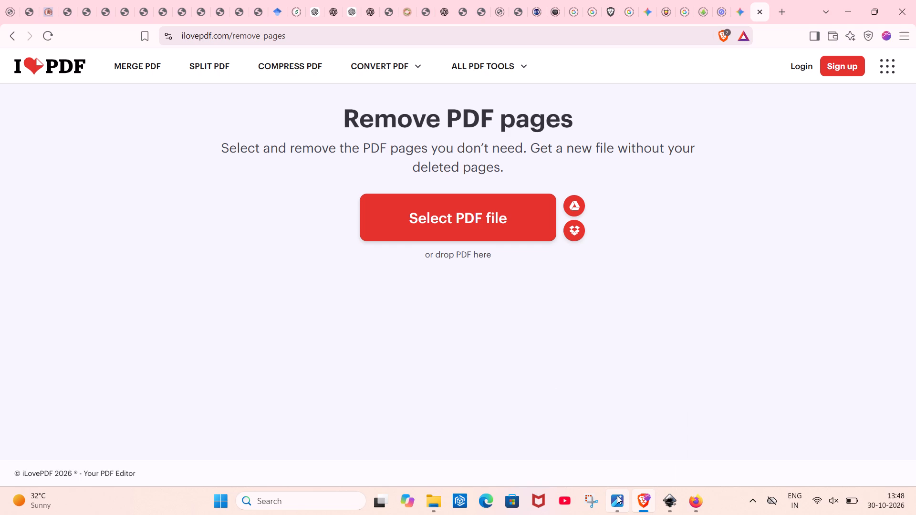
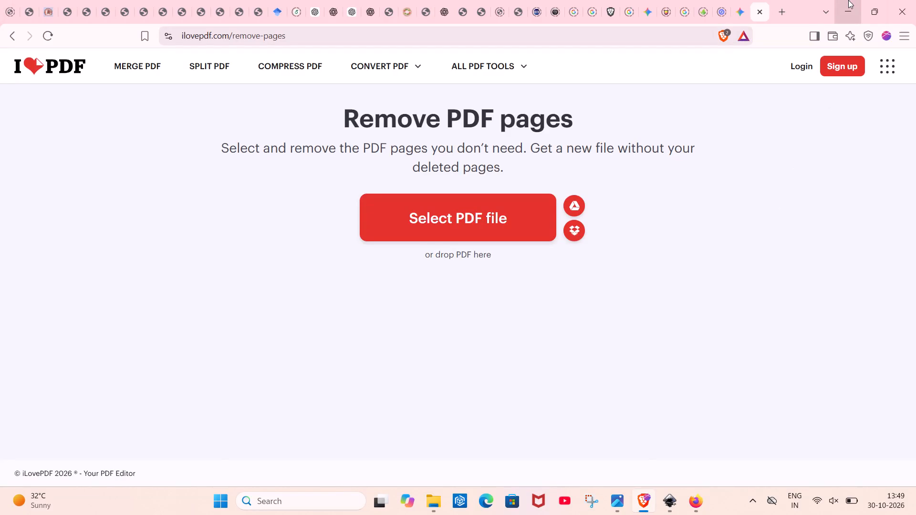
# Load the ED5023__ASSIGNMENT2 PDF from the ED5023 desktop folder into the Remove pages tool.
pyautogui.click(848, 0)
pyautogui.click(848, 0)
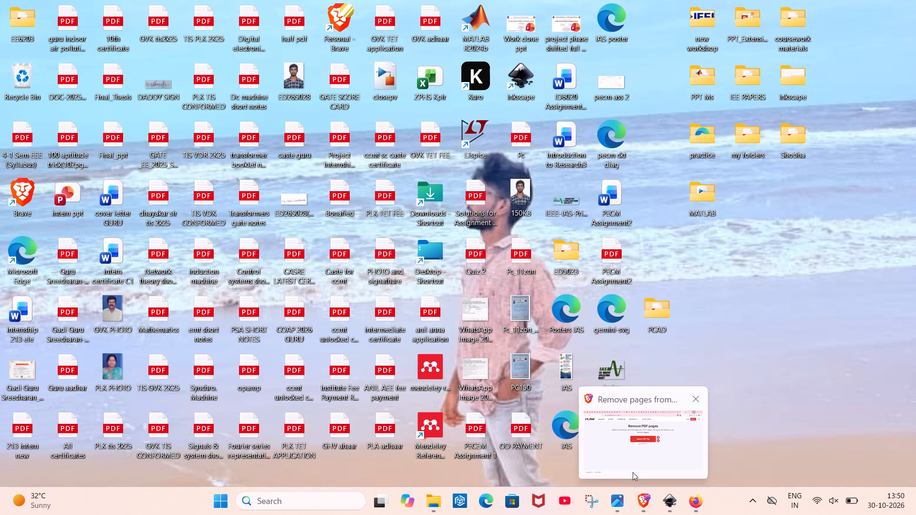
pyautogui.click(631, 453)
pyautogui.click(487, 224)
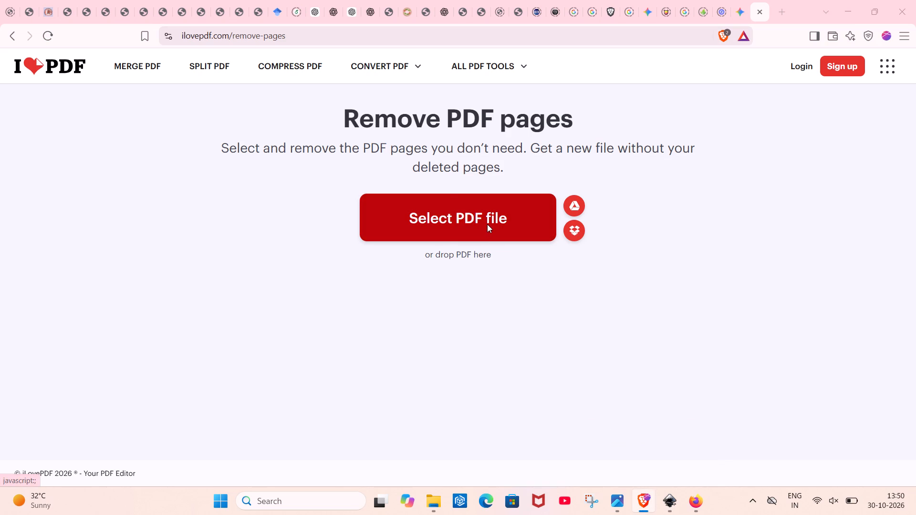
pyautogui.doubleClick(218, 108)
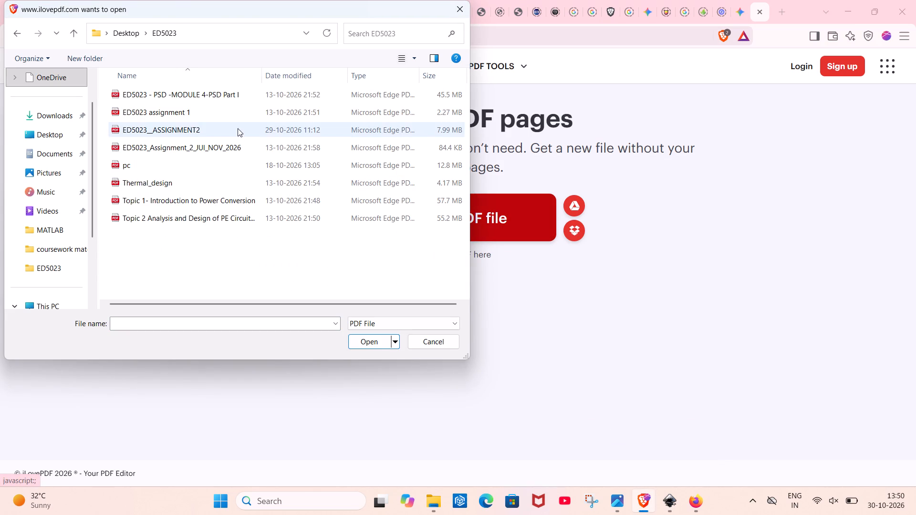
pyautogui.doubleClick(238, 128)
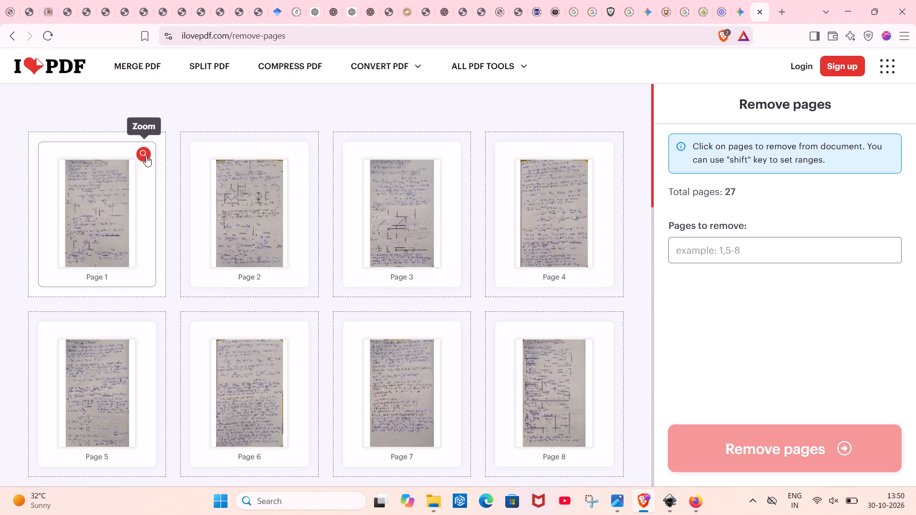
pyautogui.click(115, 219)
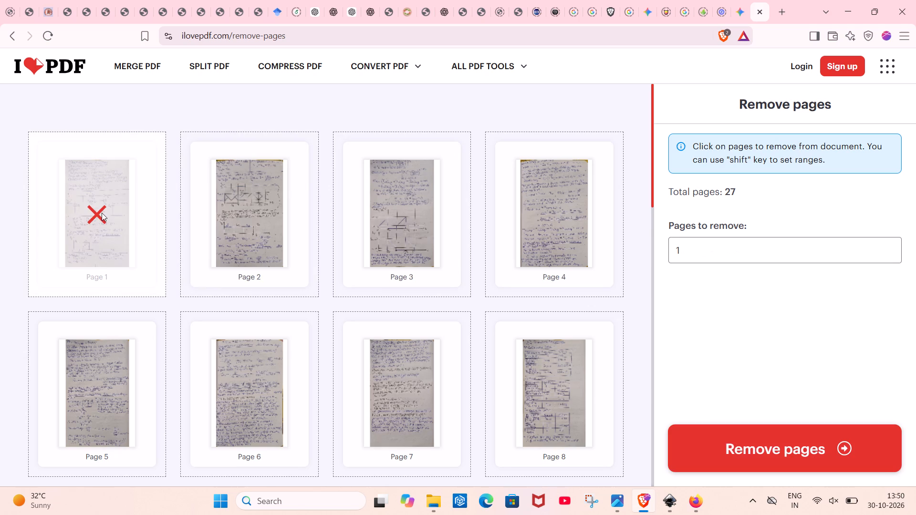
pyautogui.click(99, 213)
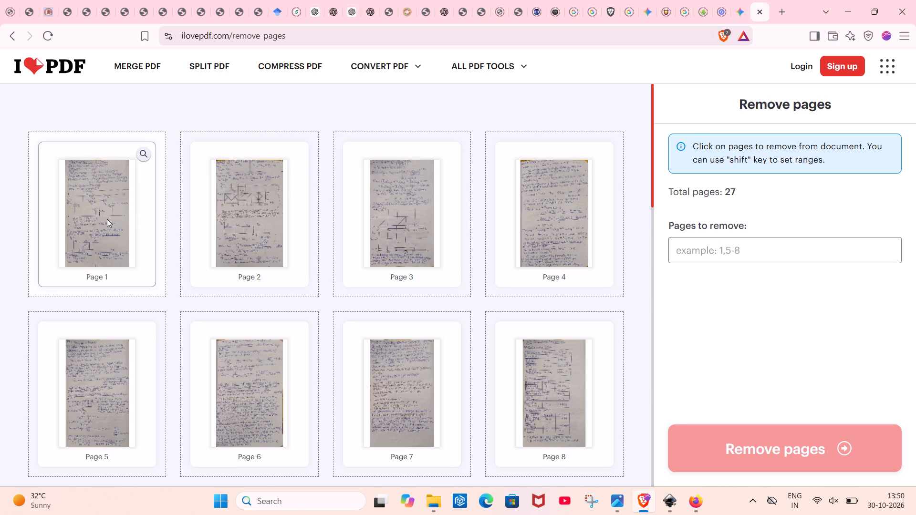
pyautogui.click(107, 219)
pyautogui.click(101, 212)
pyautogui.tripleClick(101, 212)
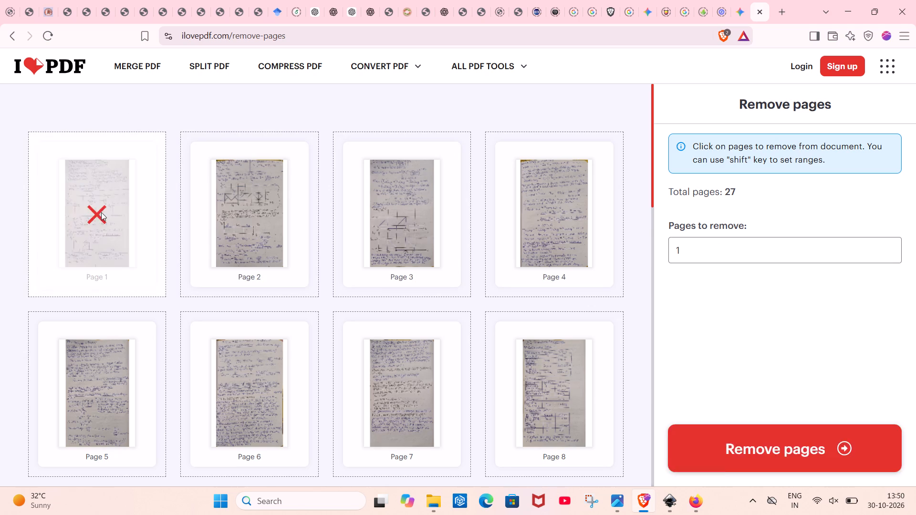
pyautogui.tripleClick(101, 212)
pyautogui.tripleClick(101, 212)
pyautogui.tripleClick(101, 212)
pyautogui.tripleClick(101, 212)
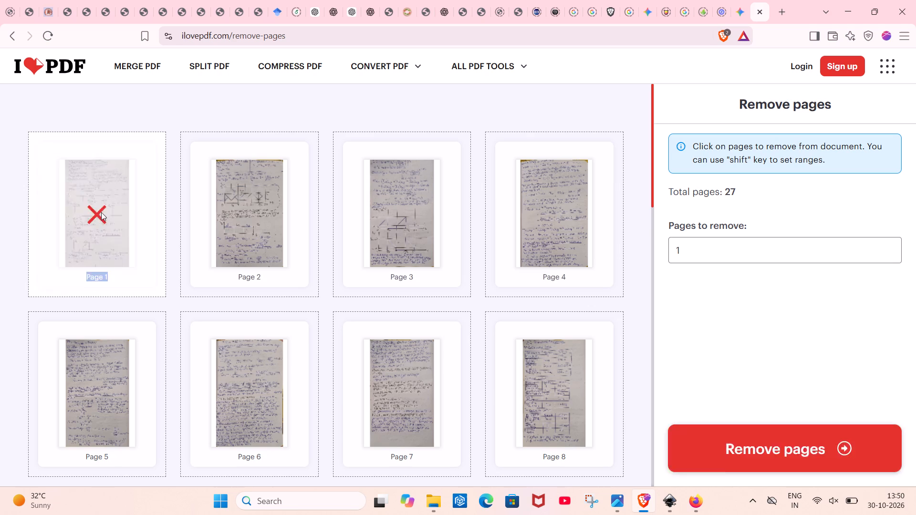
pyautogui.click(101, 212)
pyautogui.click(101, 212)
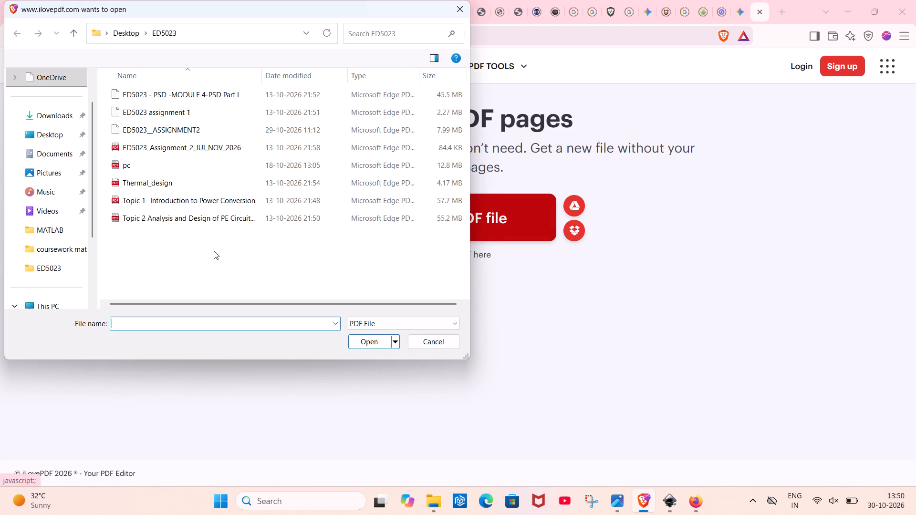
pyautogui.click(197, 123)
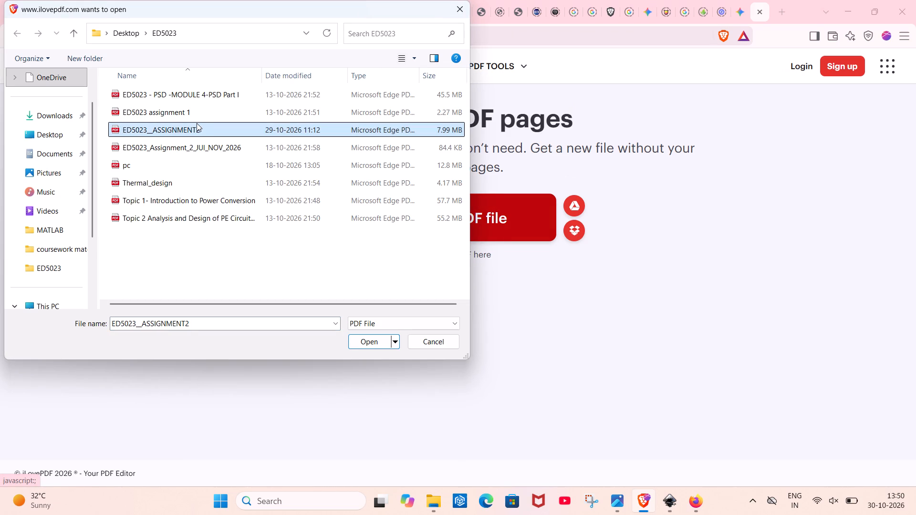
pyautogui.click(367, 340)
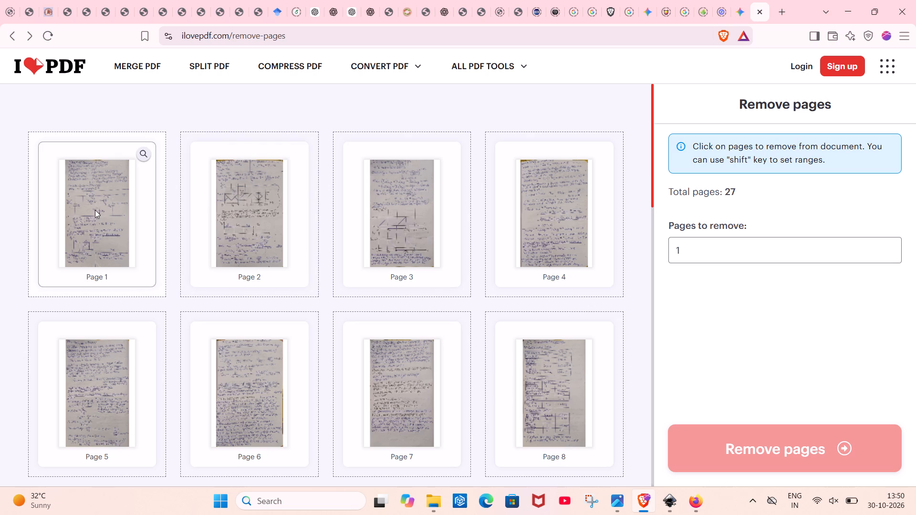
# Leave page 1 unmarked and mark page 13, the last handwritten page, for removal.
pyautogui.click(95, 210)
pyautogui.click(92, 214)
pyautogui.scroll(-13, 92, 214)
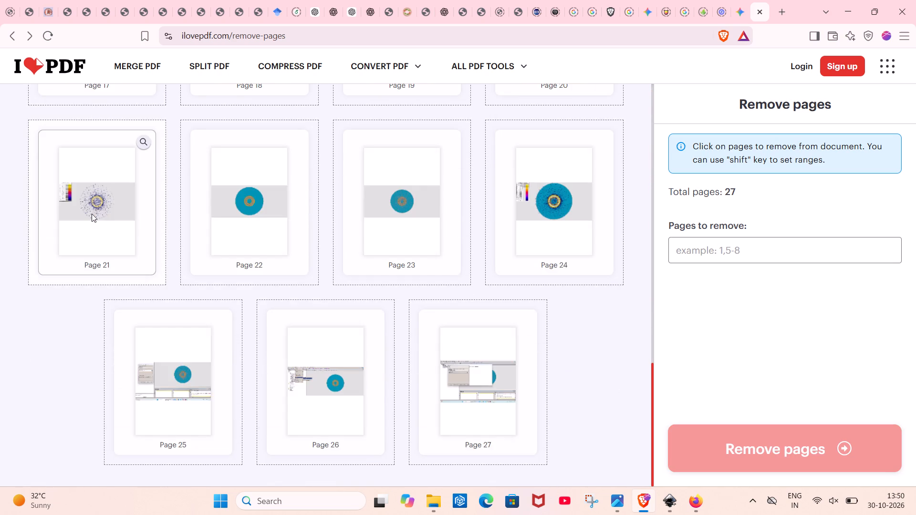
pyautogui.scroll(5, 92, 214)
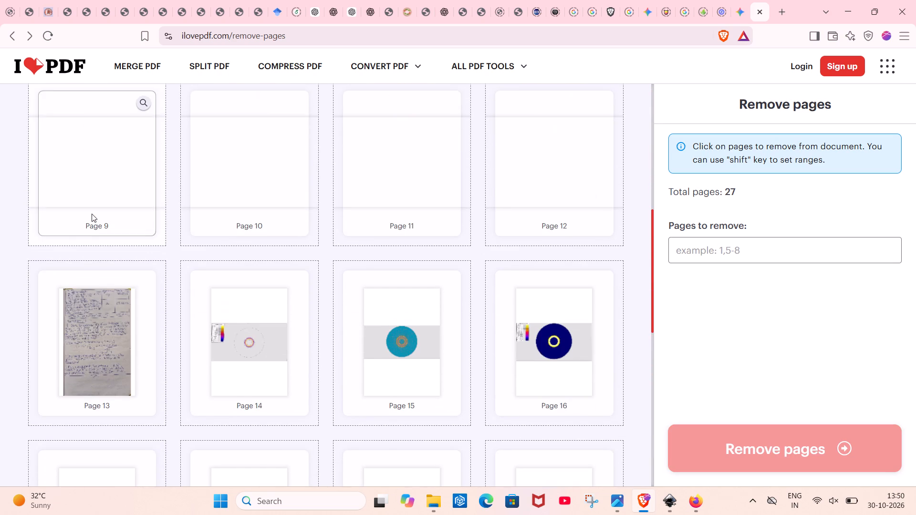
pyautogui.click(93, 340)
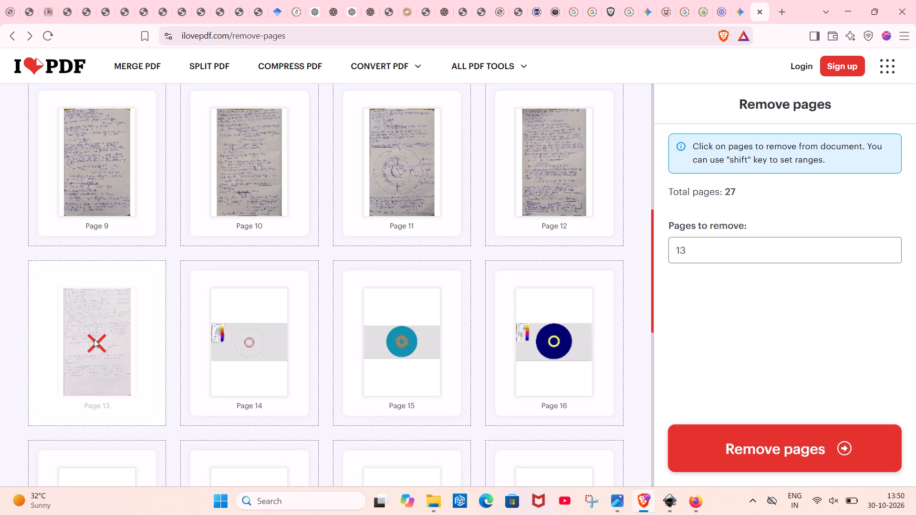
pyautogui.click(96, 338)
pyautogui.tripleClick(96, 338)
pyautogui.tripleClick(96, 338)
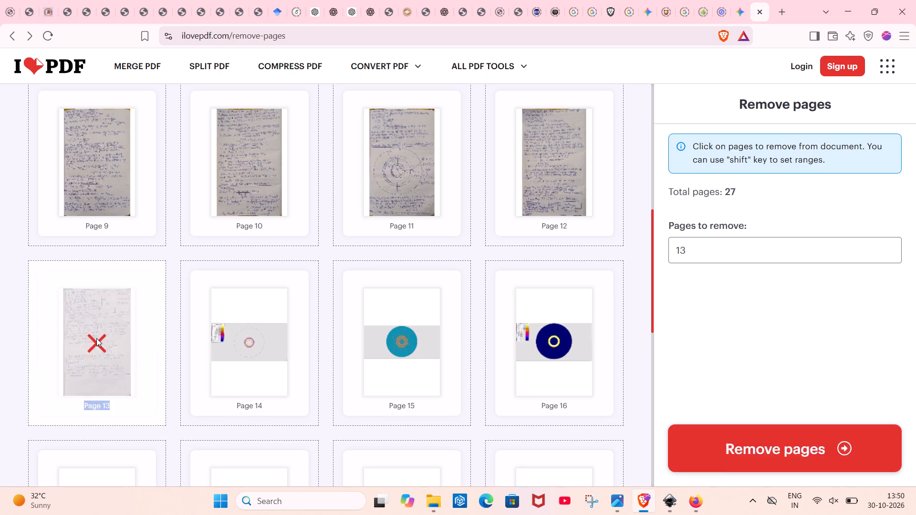
pyautogui.tripleClick(96, 338)
pyautogui.tripleClick(96, 338)
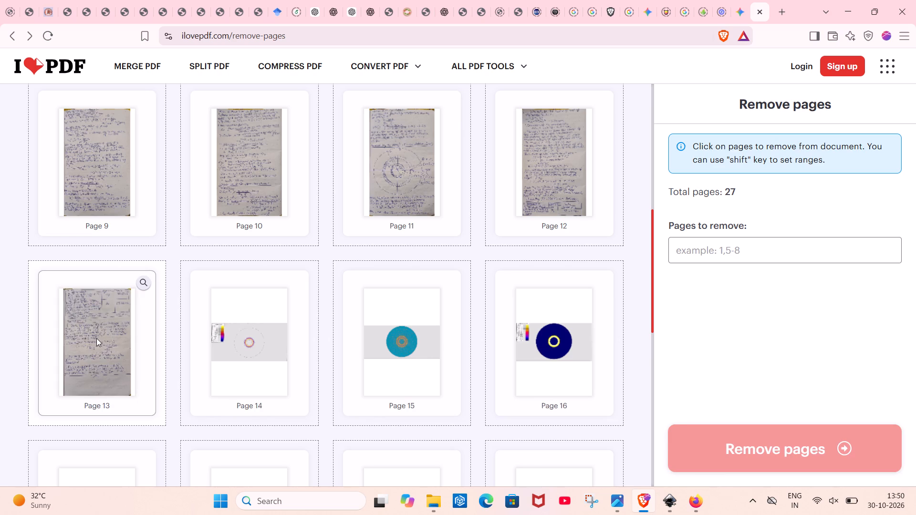
pyautogui.click(96, 338)
pyautogui.click(96, 338)
pyautogui.click(96, 338)
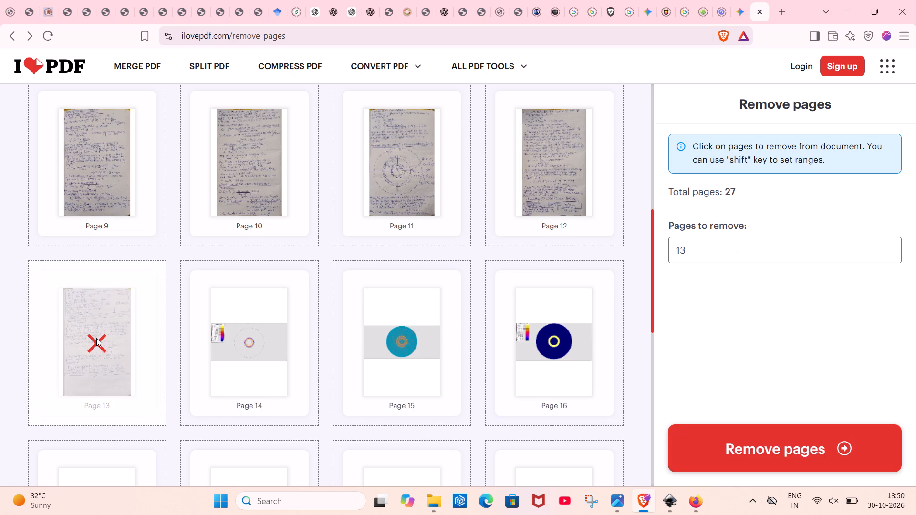
pyautogui.rightClick(96, 338)
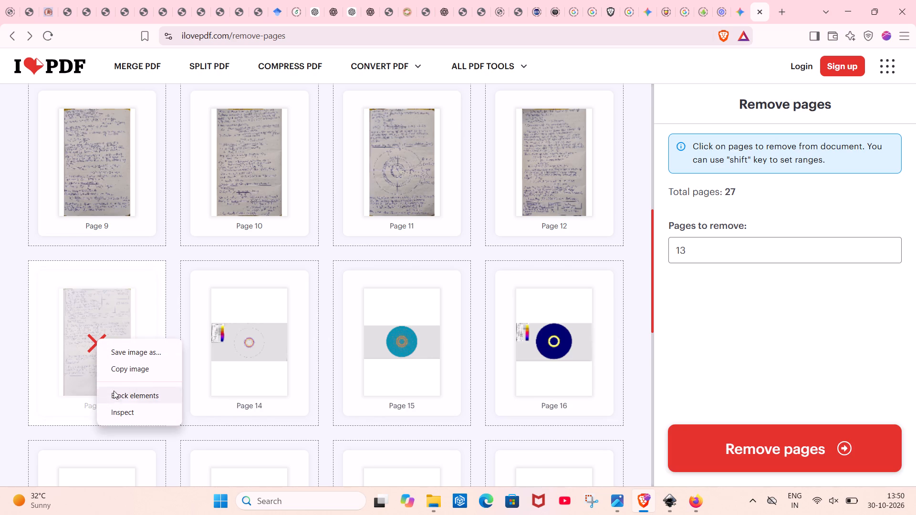
pyautogui.click(83, 340)
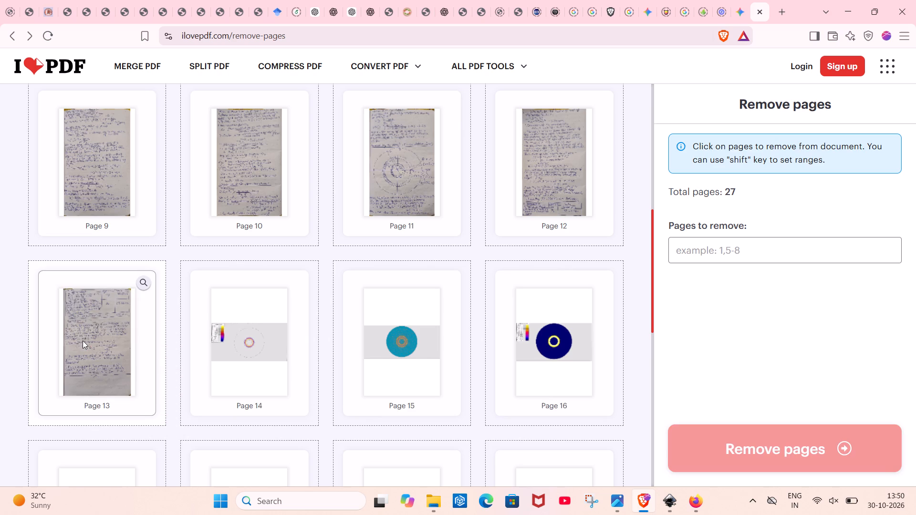
pyautogui.click(83, 340)
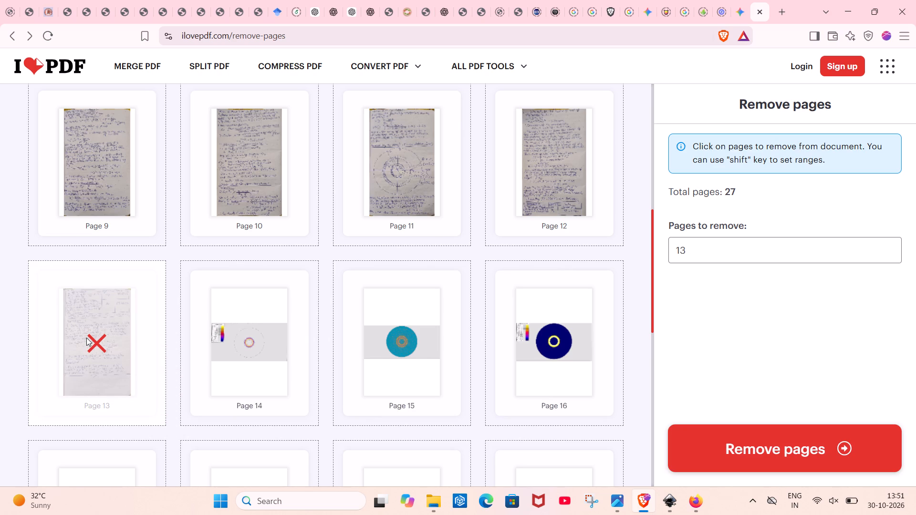
pyautogui.press('Delete')
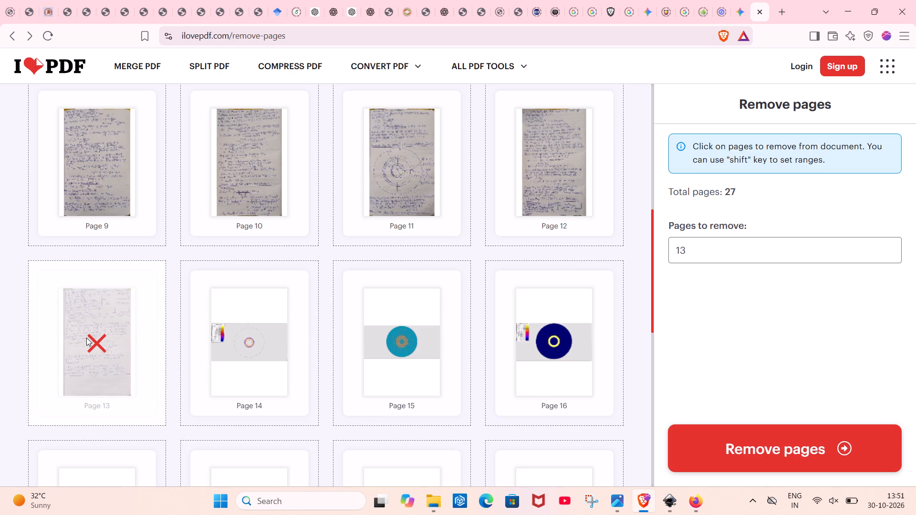
pyautogui.click(86, 338)
pyautogui.click(86, 338)
# Mark handwritten pages 1 to 12 for removal along with page 13, giving the removal range 1-13.
pyautogui.scroll(8, 86, 338)
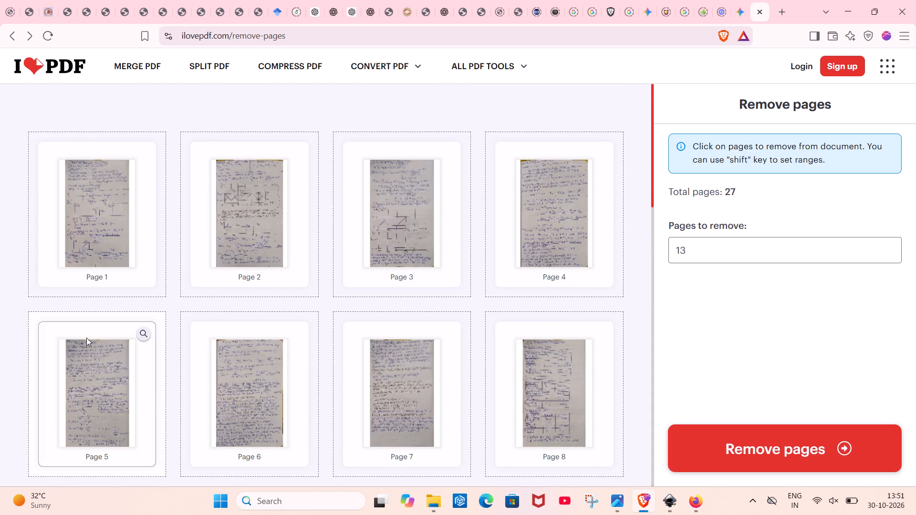
pyautogui.click(80, 165)
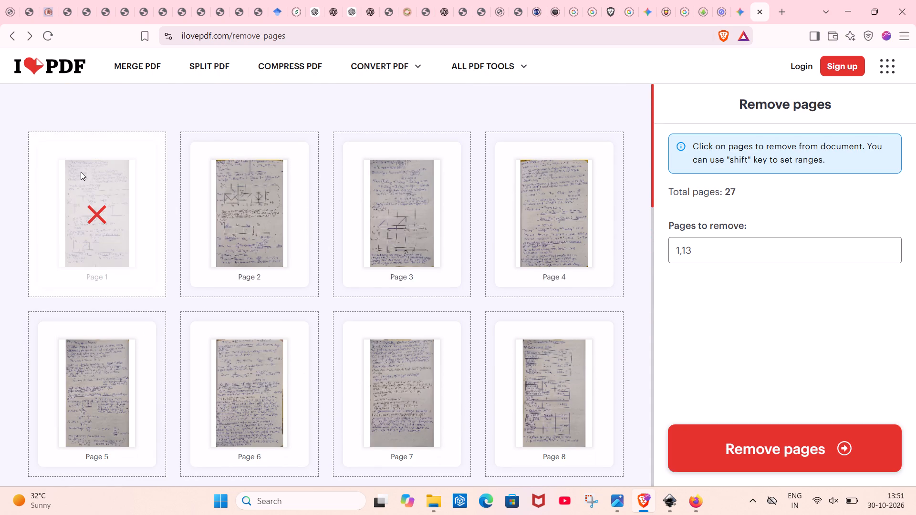
pyautogui.moveTo(94, 176); pyautogui.dragTo(101, 170, button='right')
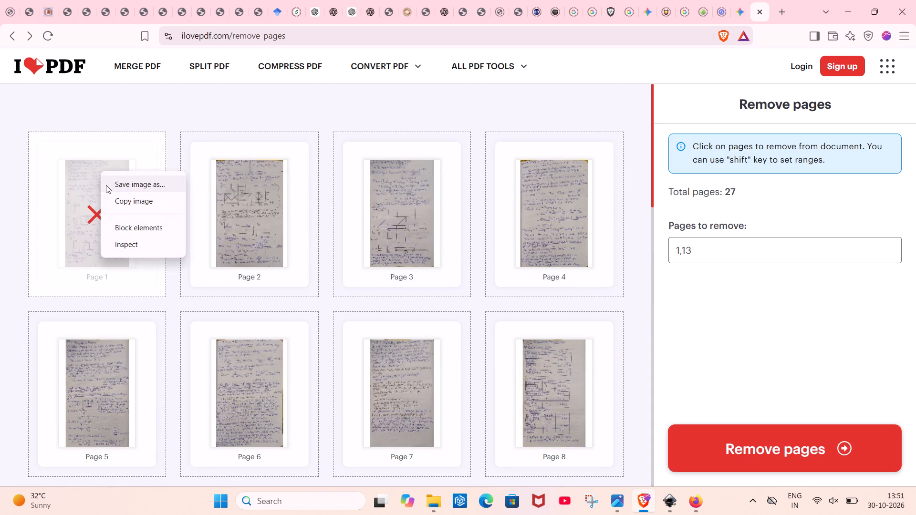
pyautogui.tripleClick(72, 217)
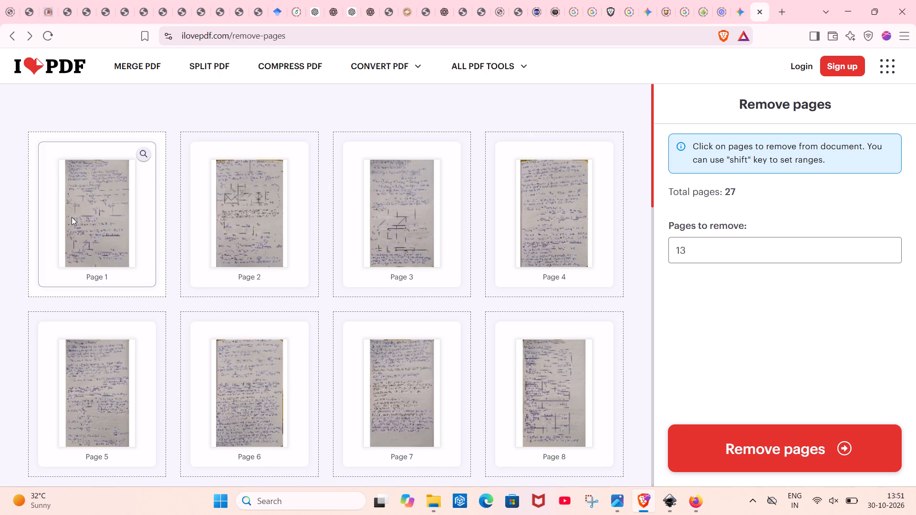
pyautogui.click(72, 217)
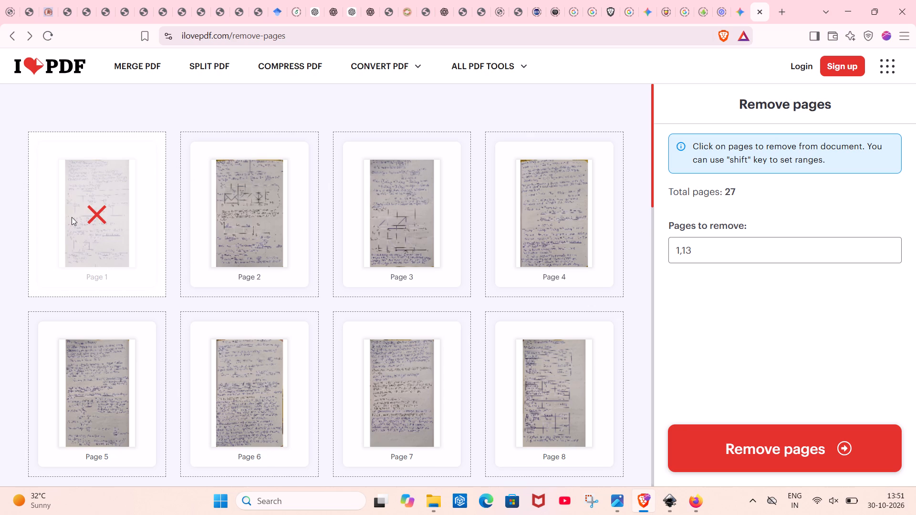
pyautogui.keyDown('shift'); pyautogui.click(312, 212); pyautogui.keyUp('shift')
pyautogui.keyDown('shift'); pyautogui.click(484, 223); pyautogui.keyUp('shift')
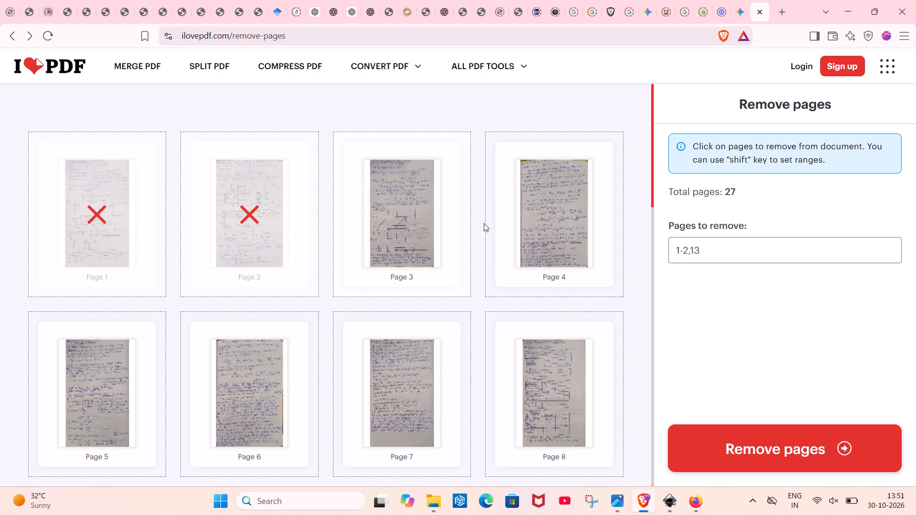
pyautogui.keyDown('shift'); pyautogui.scroll(-3, 495, 289); pyautogui.keyUp('shift')
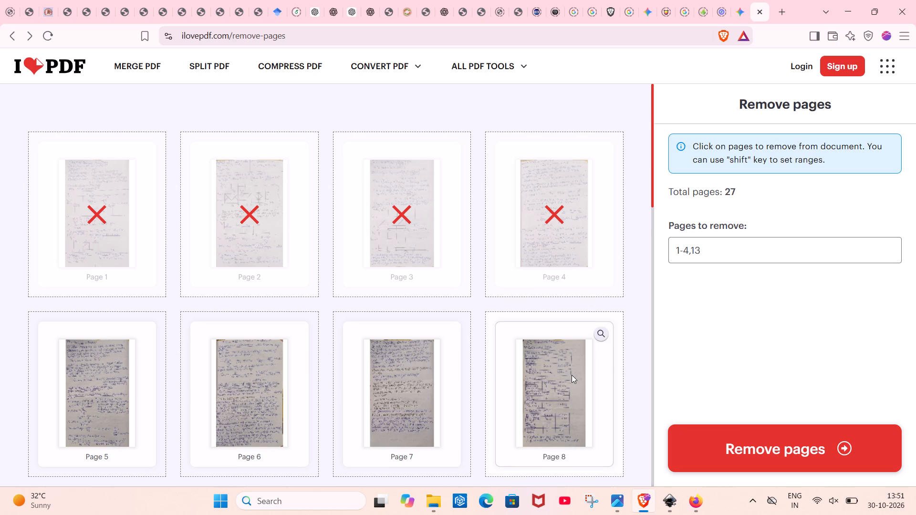
pyautogui.click(571, 375)
pyautogui.keyDown('shift'); pyautogui.click(571, 375); pyautogui.keyUp('shift')
pyautogui.keyDown('shift'); pyautogui.click(571, 375); pyautogui.keyUp('shift')
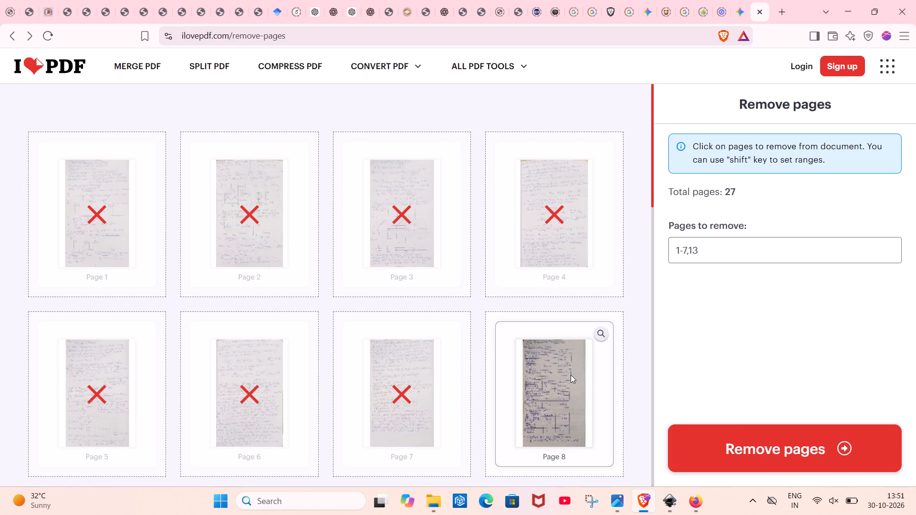
pyautogui.scroll(-5, 571, 375)
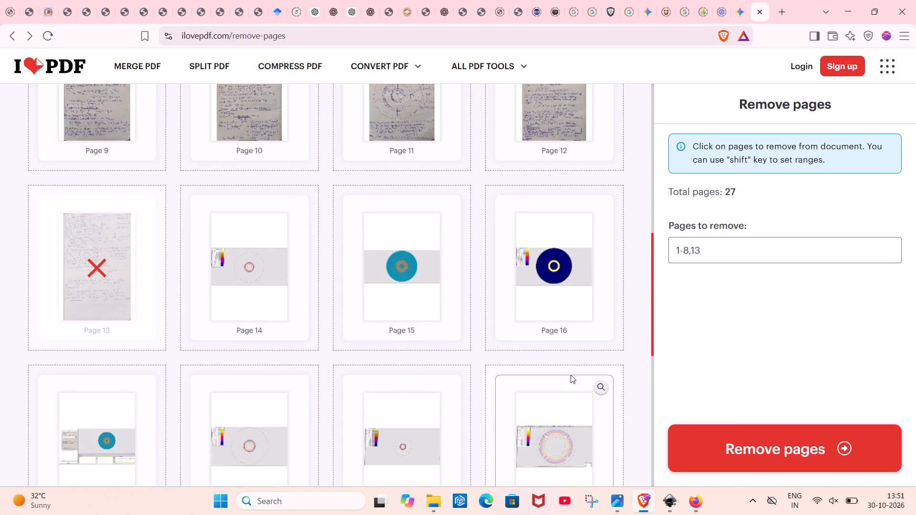
pyautogui.keyDown('shift'); pyautogui.click(109, 223); pyautogui.keyUp('shift')
# Check the page selection through the whole document and process the PDF to remove pages 1-13.
pyautogui.scroll(1, 109, 223)
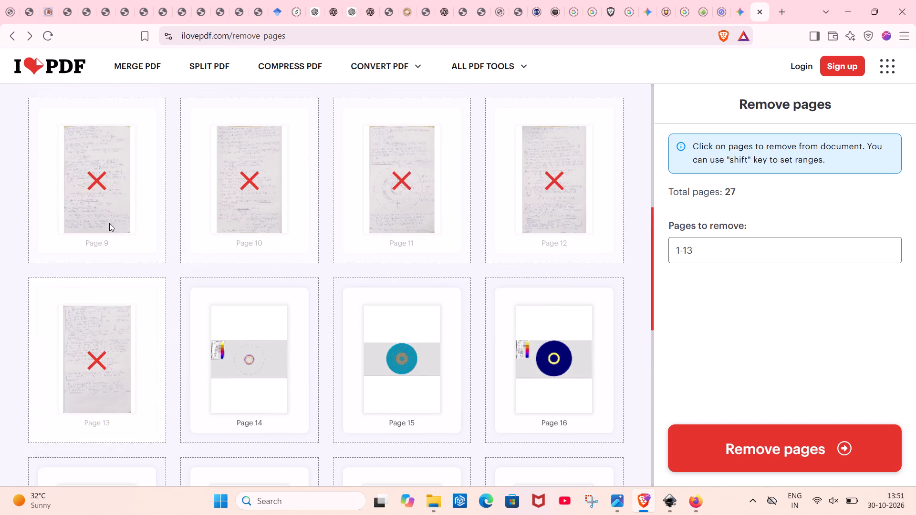
pyautogui.scroll(1, 109, 223)
pyautogui.scroll(-2, 109, 223)
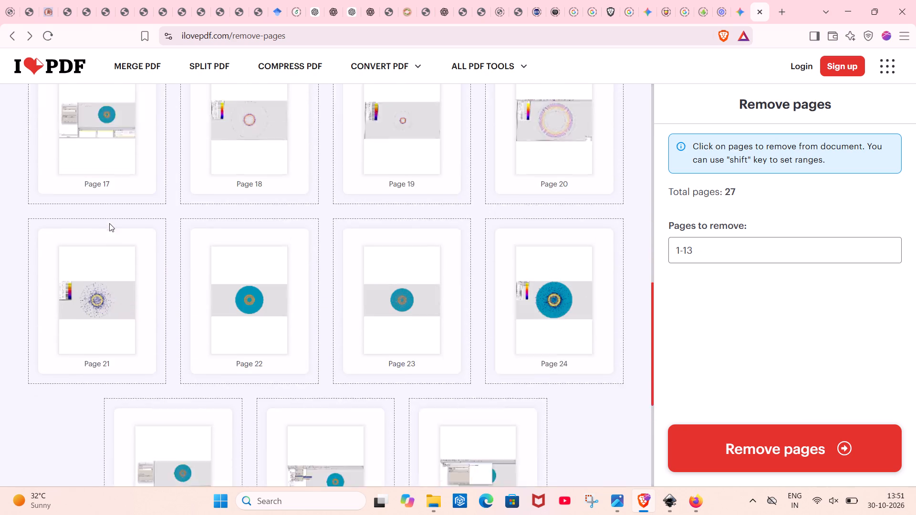
pyautogui.scroll(-1, 109, 223)
pyautogui.click(698, 456)
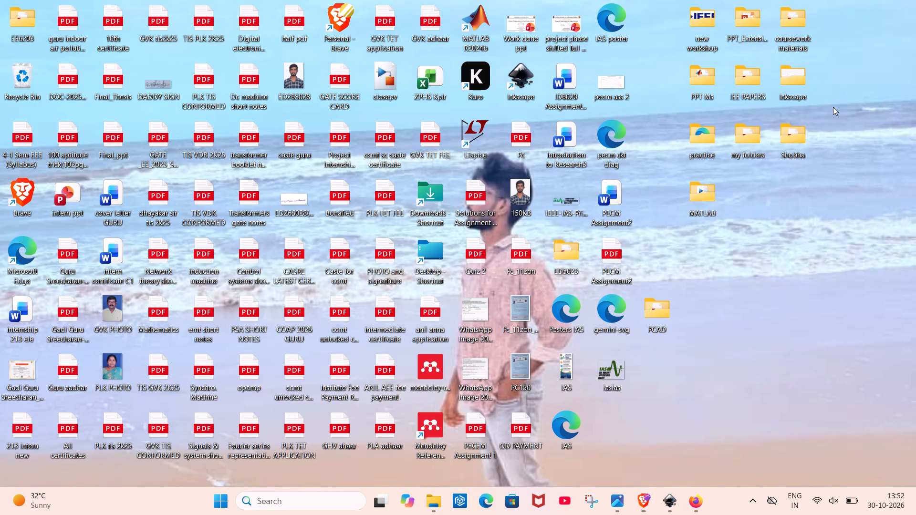
pyautogui.moveTo(833, 107); pyautogui.dragTo(825, 251)
pyautogui.doubleClick(609, 435)
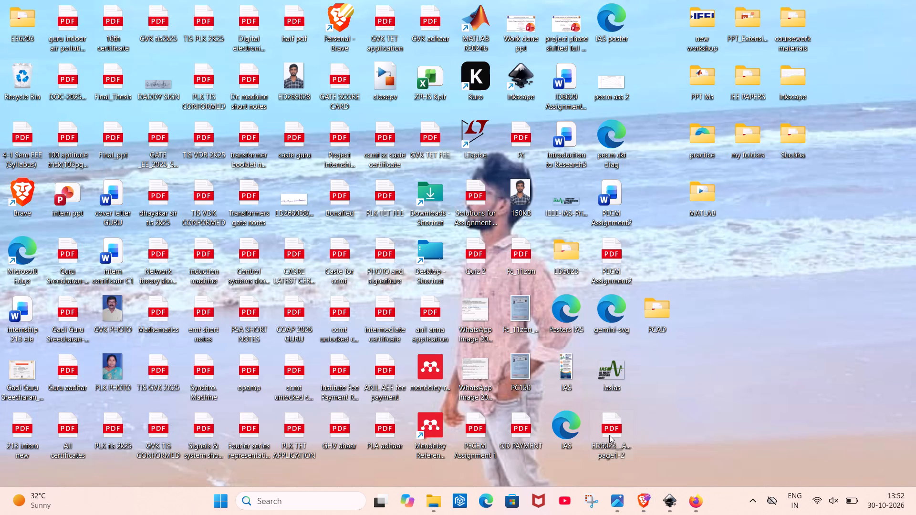
pyautogui.scroll(3, 366, 307)
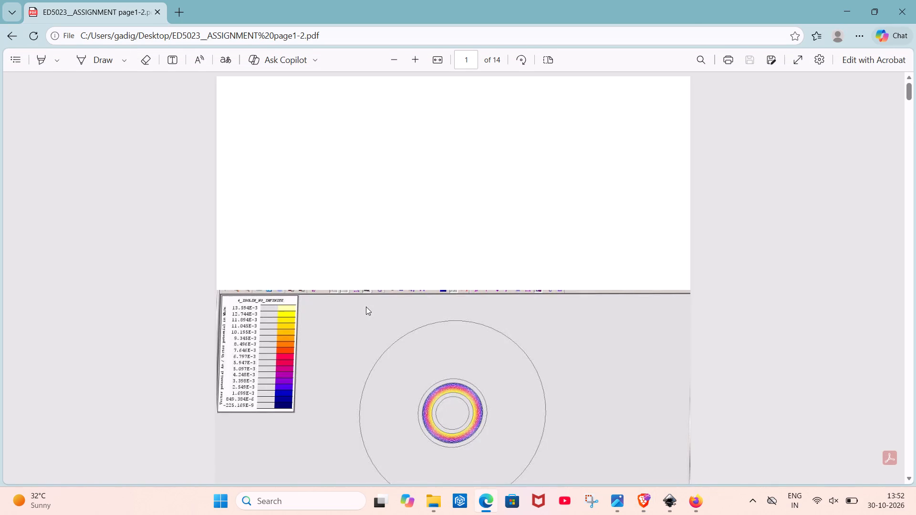
pyautogui.scroll(2, 366, 307)
pyautogui.scroll(-14, 366, 307)
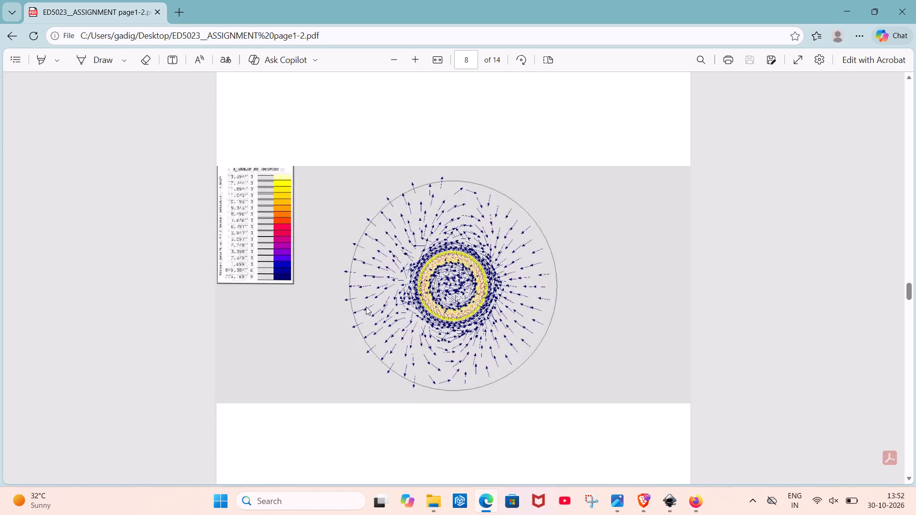
pyautogui.scroll(-16, 366, 307)
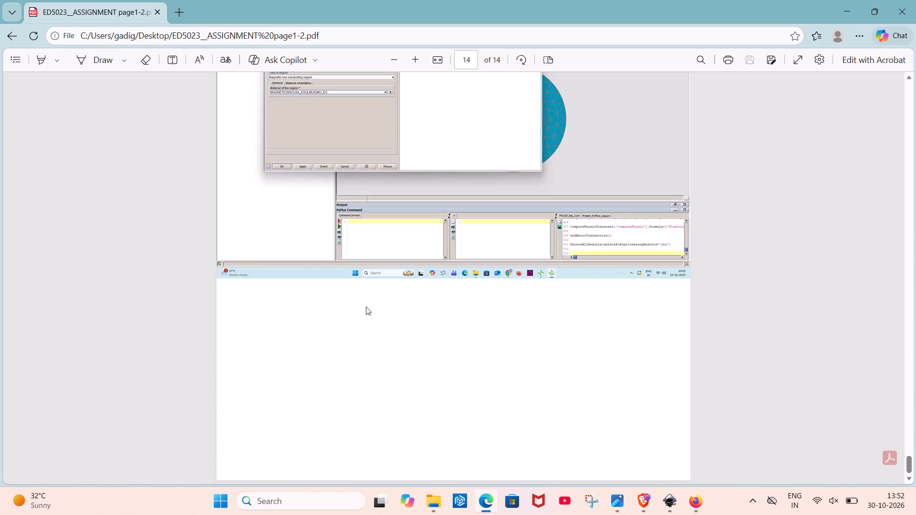
pyautogui.scroll(-1, 366, 307)
pyautogui.scroll(7, 366, 307)
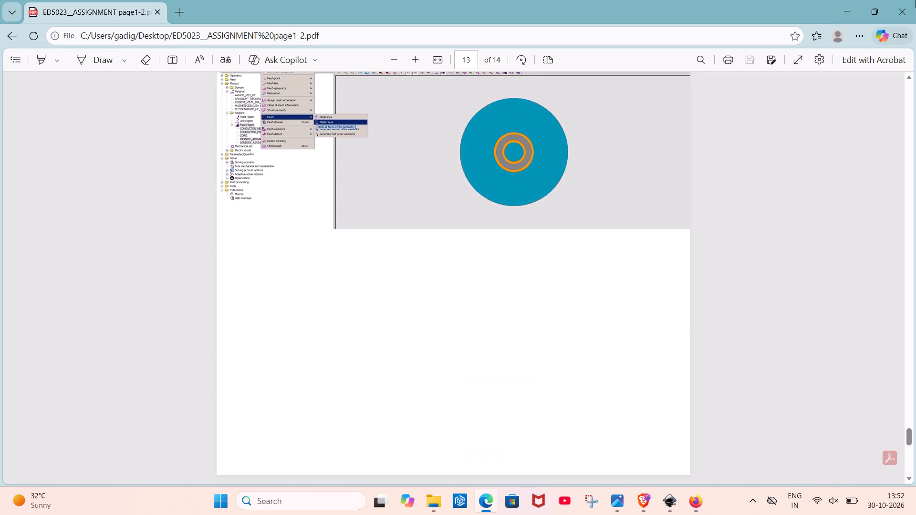
# Close the ED5023__ASSIGNMENT page1-2 PDF and return to the desktop.
pyautogui.click(915, 1)
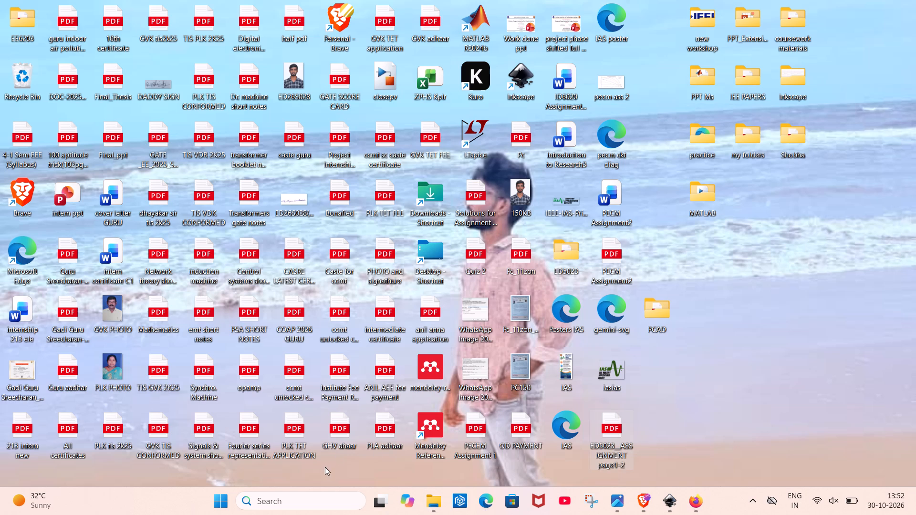
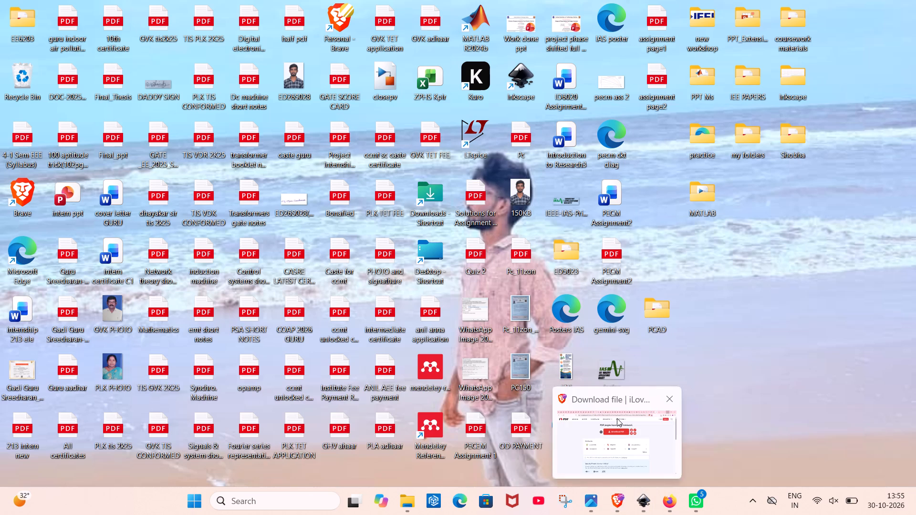
# Switch back to iLovePDF in Brave, go to the Merge PDF tool and start choosing the PDF files to merge.
pyautogui.click(617, 418)
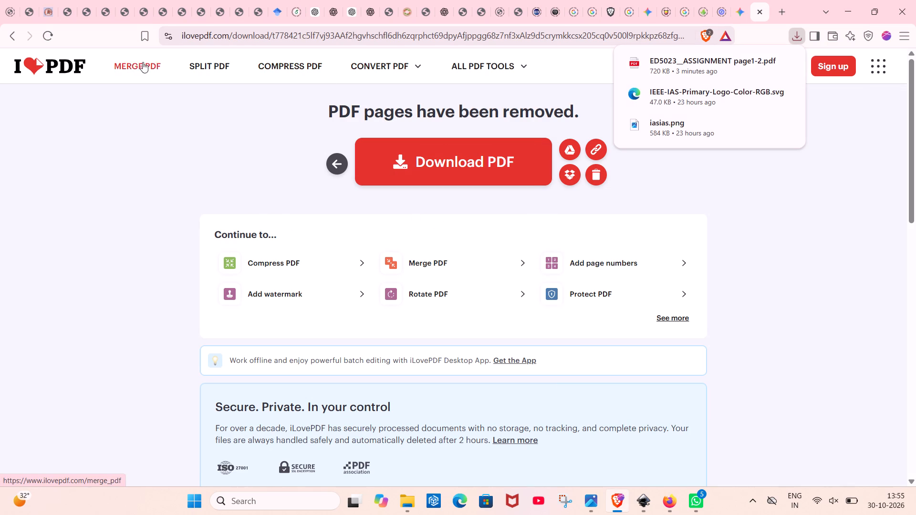
pyautogui.click(127, 61)
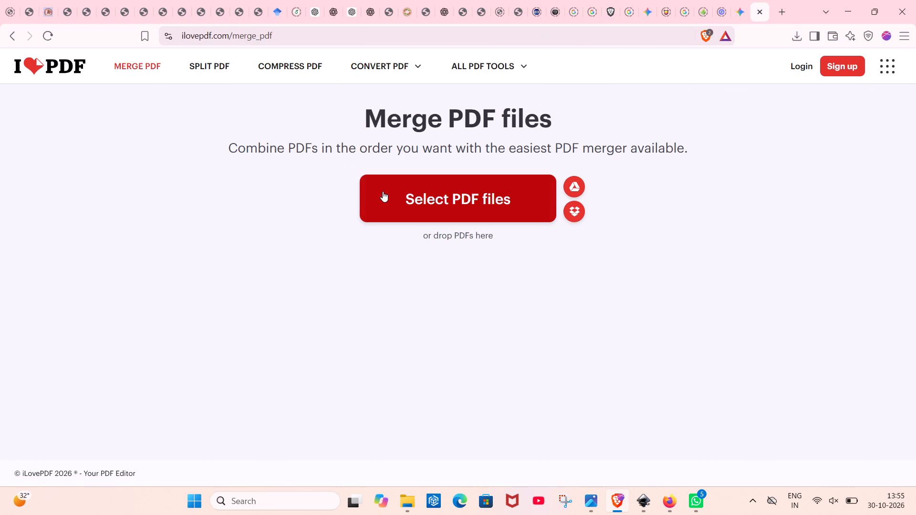
pyautogui.click(383, 191)
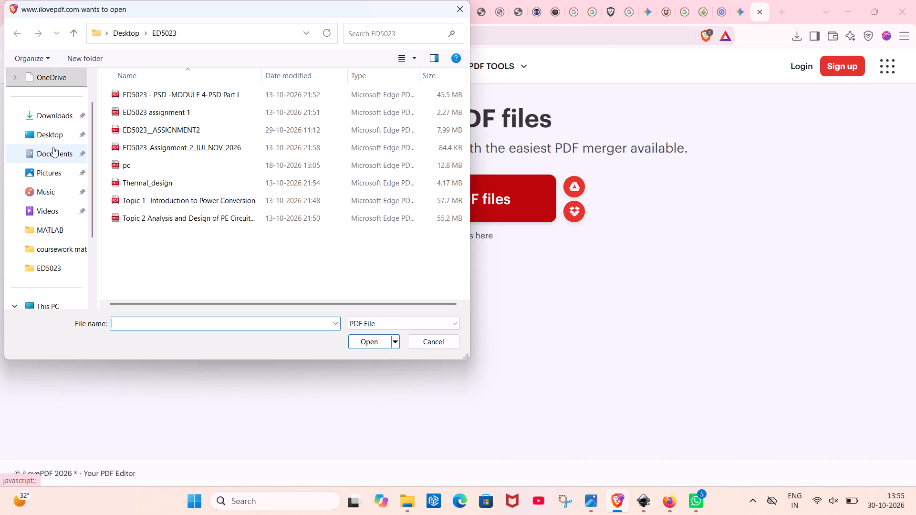
# Add assignment page1.pdf from the Desktop as the first file of the PDF merge.
pyautogui.click(60, 131)
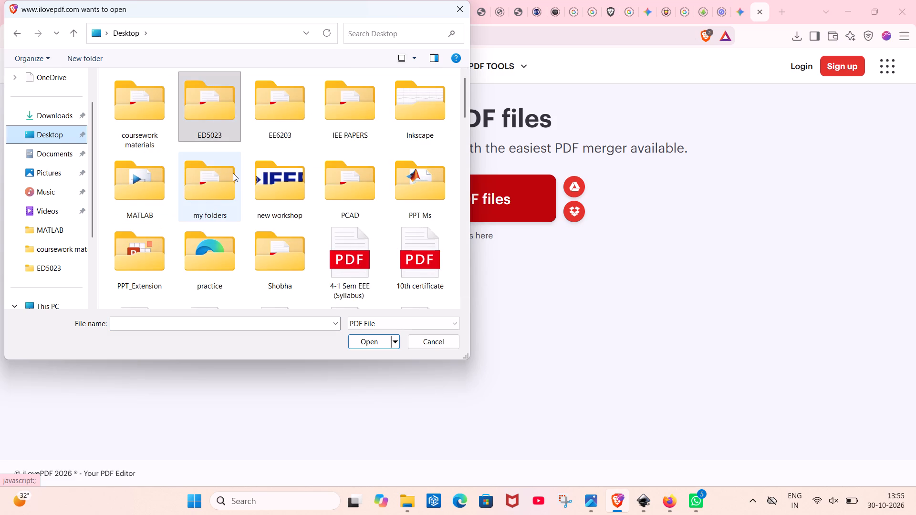
pyautogui.scroll(-2, 233, 173)
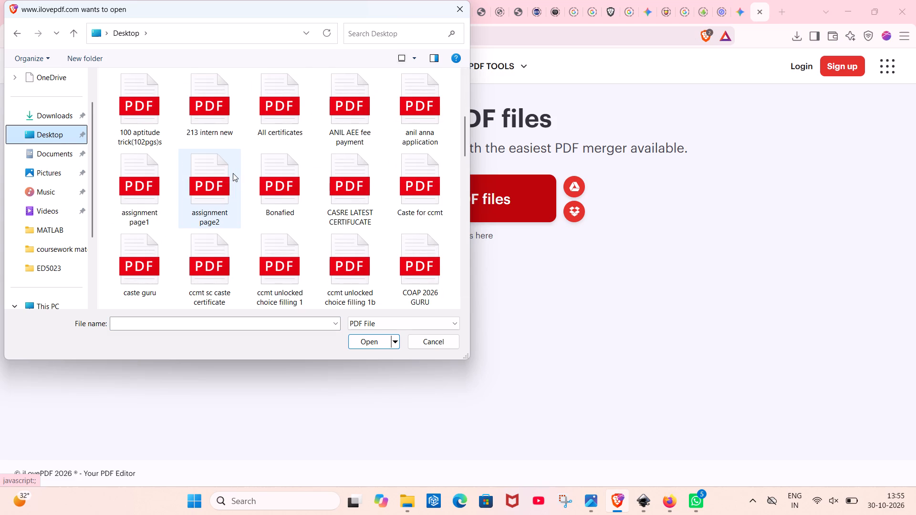
pyautogui.scroll(-2, 233, 173)
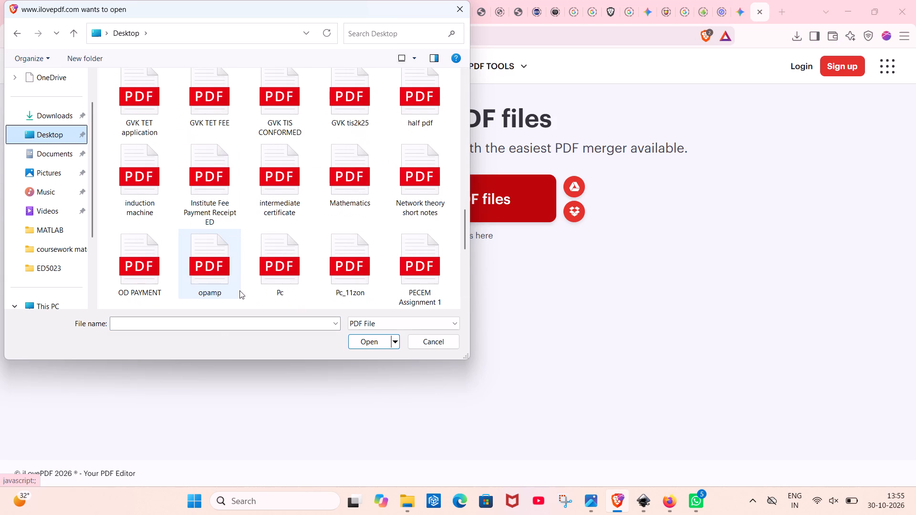
pyautogui.doubleClick(212, 322)
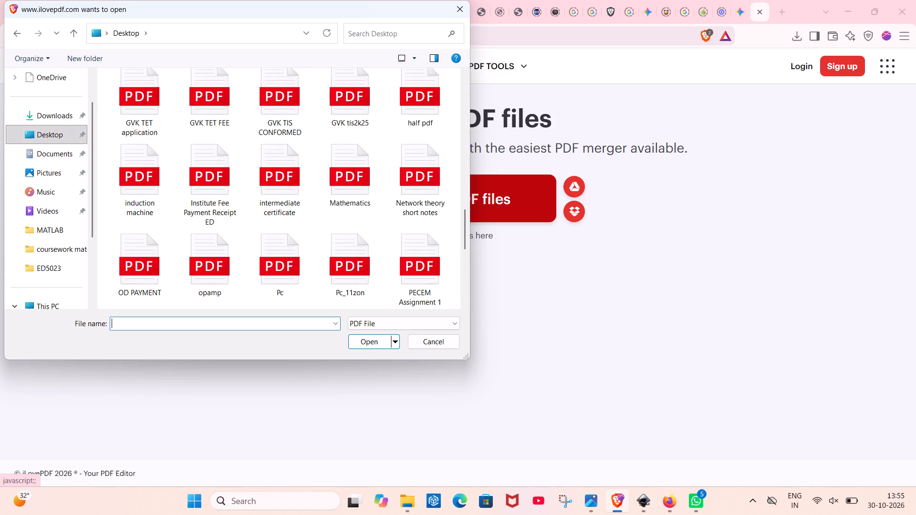
pyautogui.write('ass')
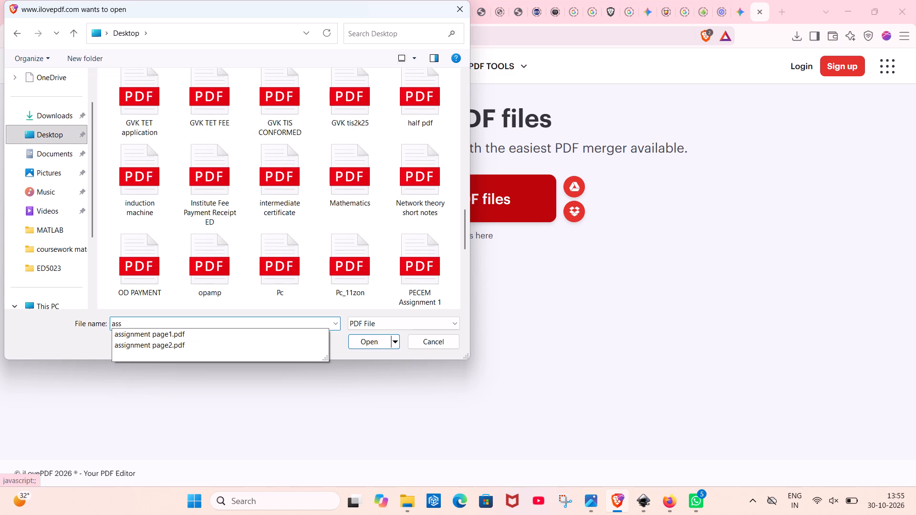
pyautogui.click(184, 337)
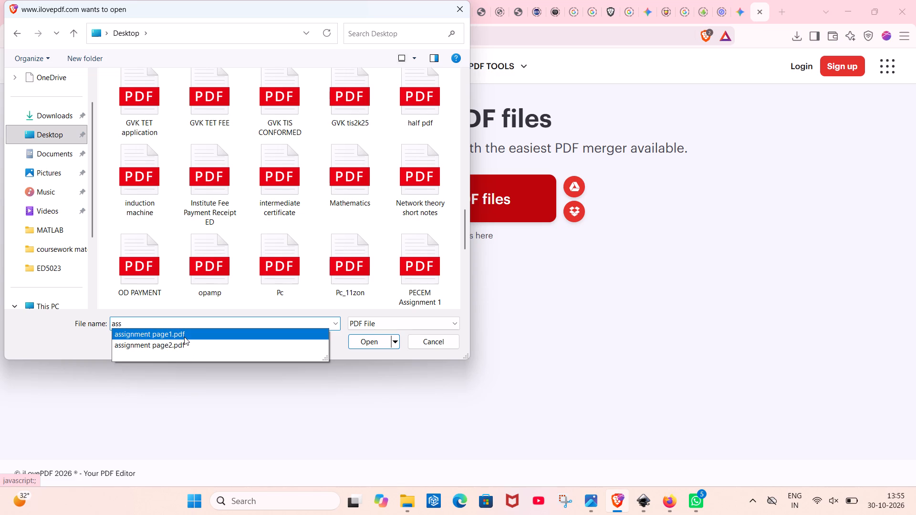
pyautogui.click(362, 341)
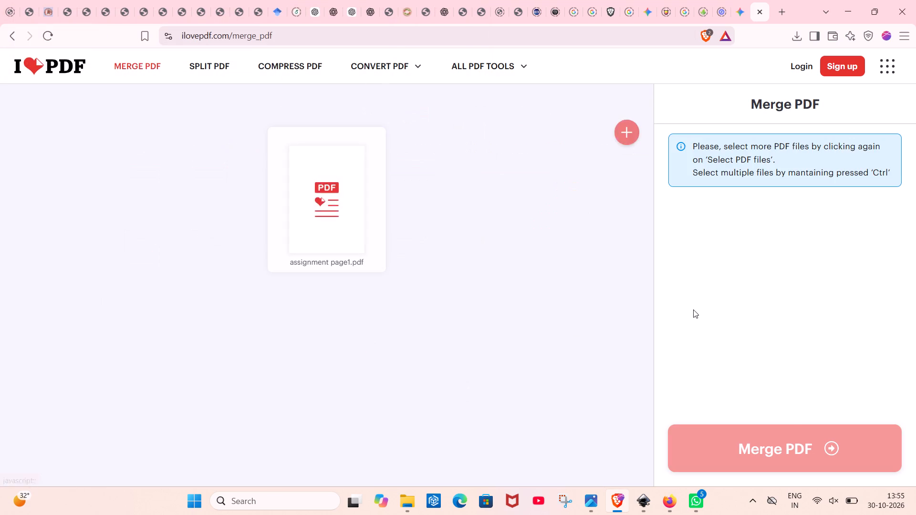
pyautogui.click(778, 438)
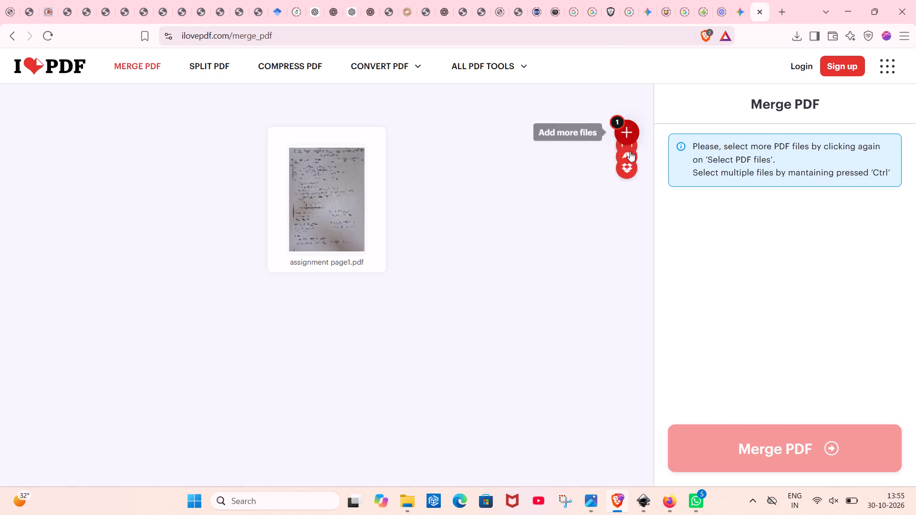
# Add the ED5023__ASSIGNMENT page1-2 PDF from the Desktop as the second file to merge.
pyautogui.click(630, 130)
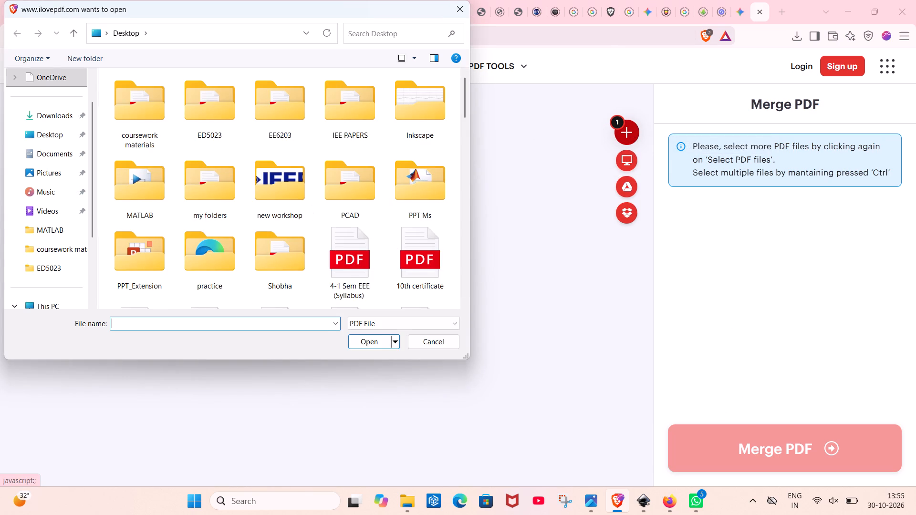
pyautogui.write('ps')
pyautogui.press('BackSpace')
pyautogui.write('age')
pyautogui.press('BackSpace')
pyautogui.press('BackSpace')
pyautogui.press('BackSpace')
pyautogui.press('BackSpace')
pyautogui.click(70, 136)
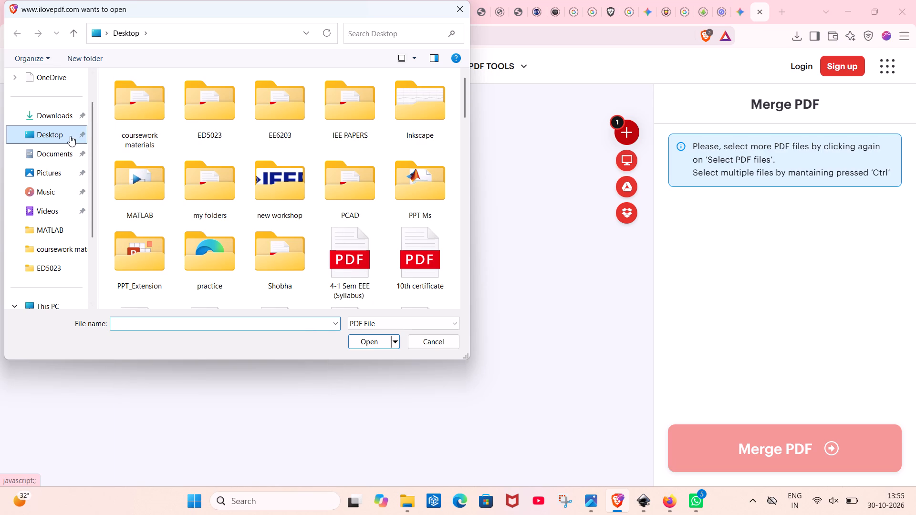
pyautogui.scroll(-1, 236, 210)
pyautogui.write('page')
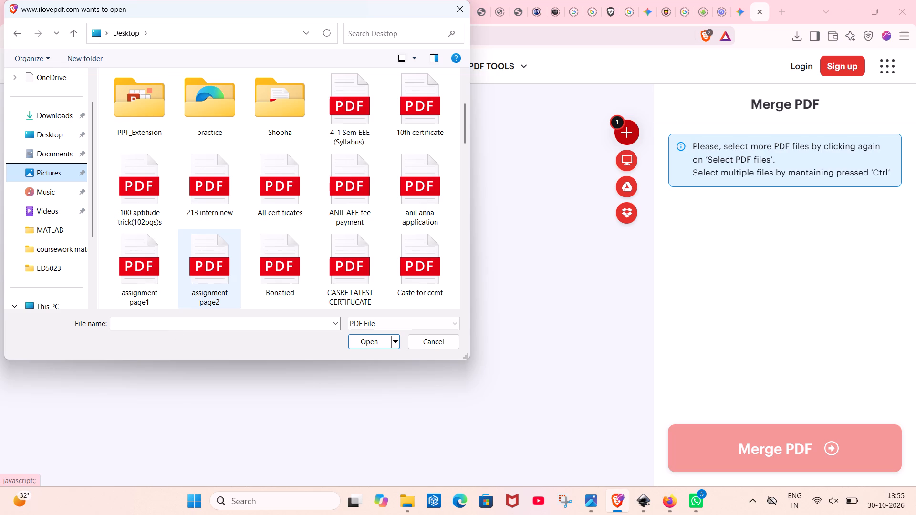
pyautogui.click(42, 131)
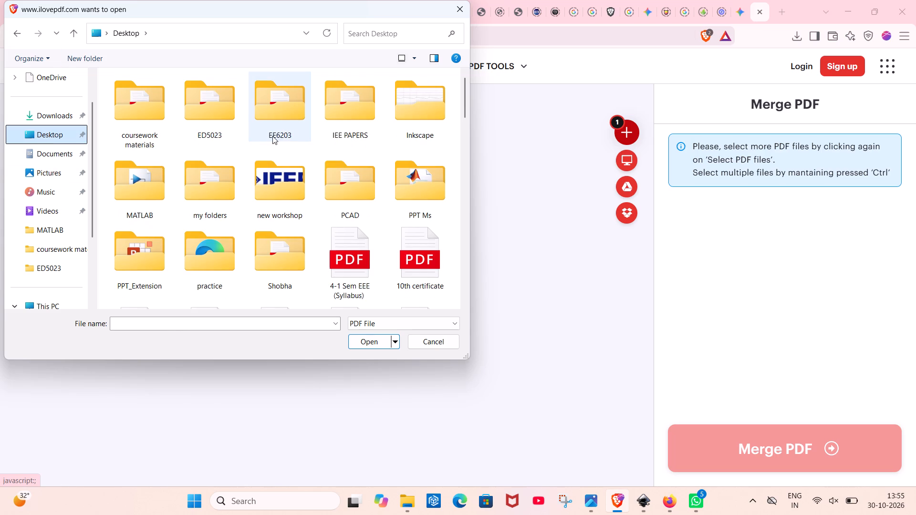
pyautogui.scroll(-1, 272, 136)
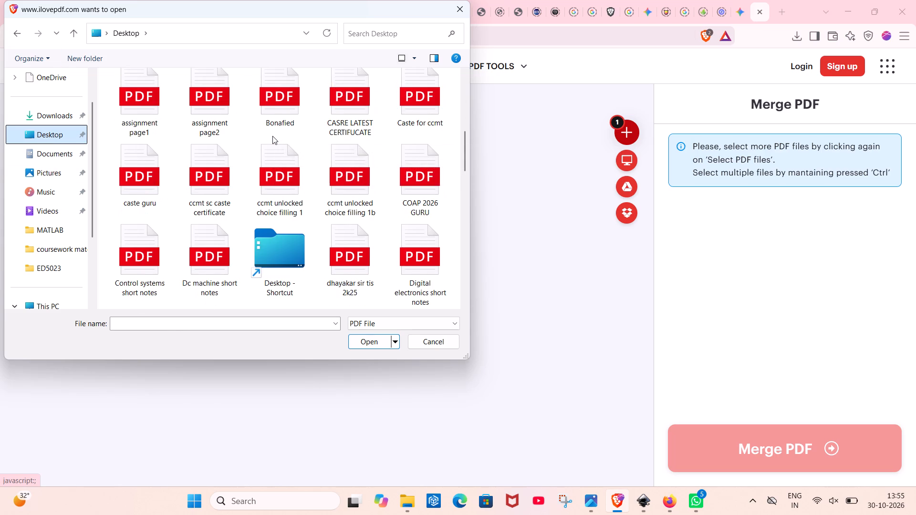
pyautogui.scroll(-1, 272, 136)
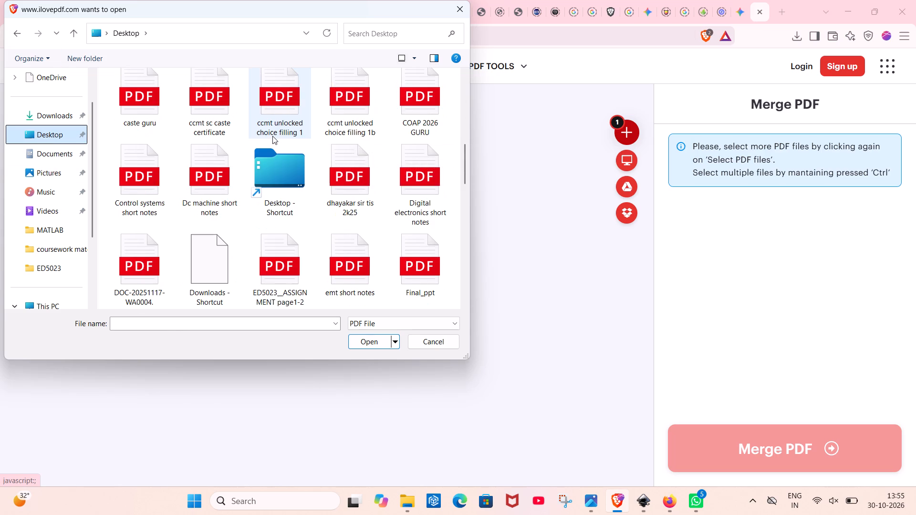
pyautogui.scroll(-4, 272, 136)
pyautogui.click(273, 277)
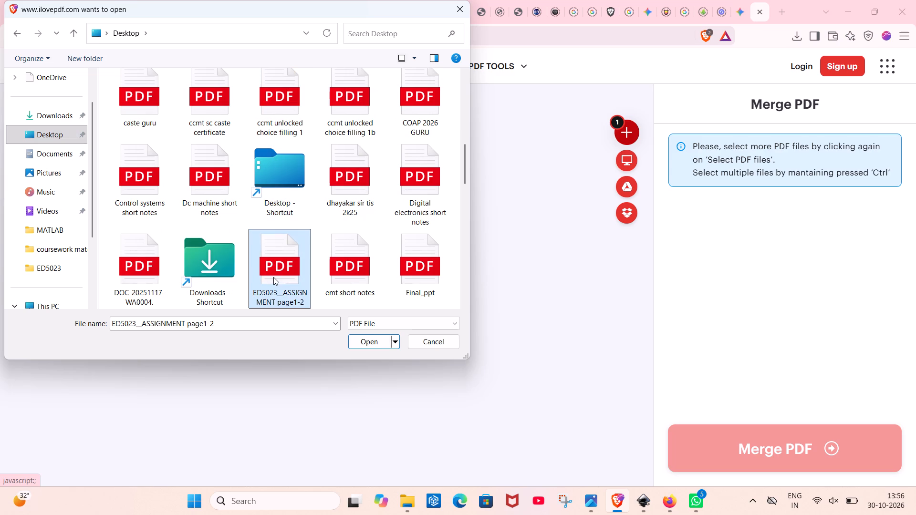
pyautogui.click(375, 340)
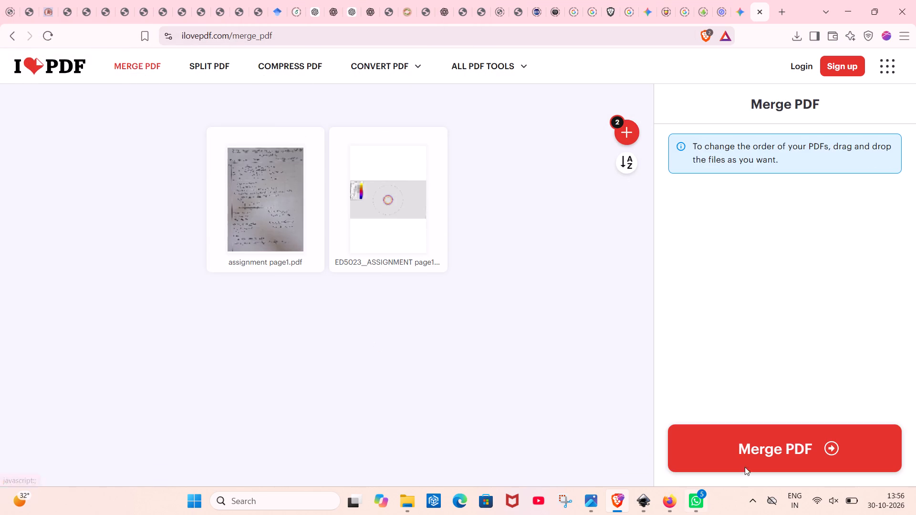
# Add assignment page2.pdf from the Desktop as the third file of the PDF merge.
pyautogui.click(627, 121)
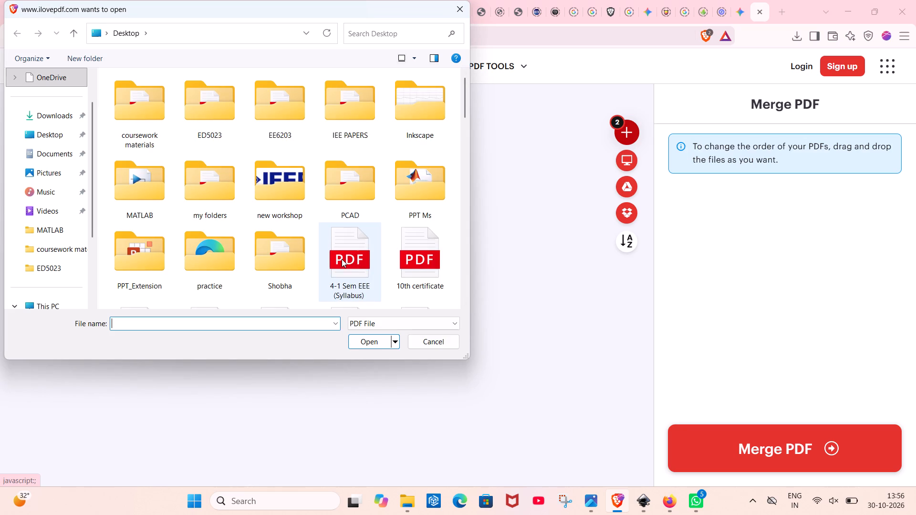
pyautogui.scroll(-1, 342, 259)
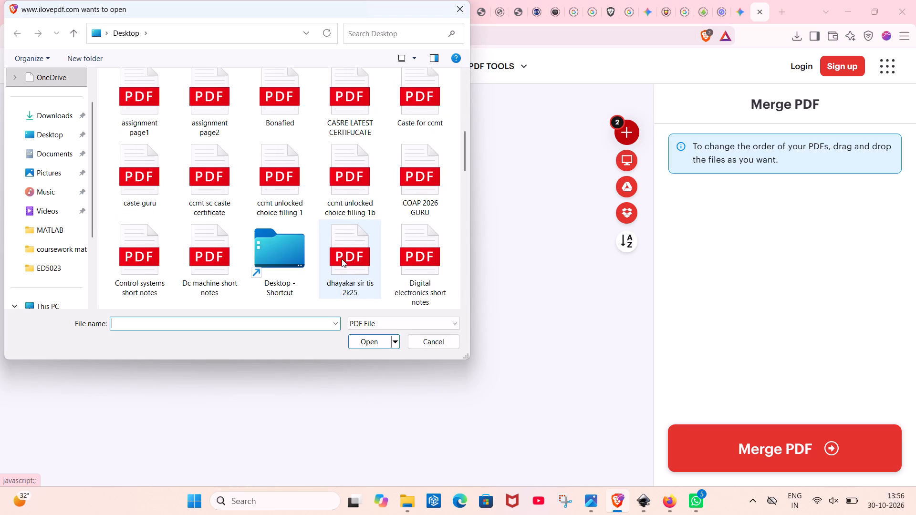
pyautogui.scroll(-3, 342, 259)
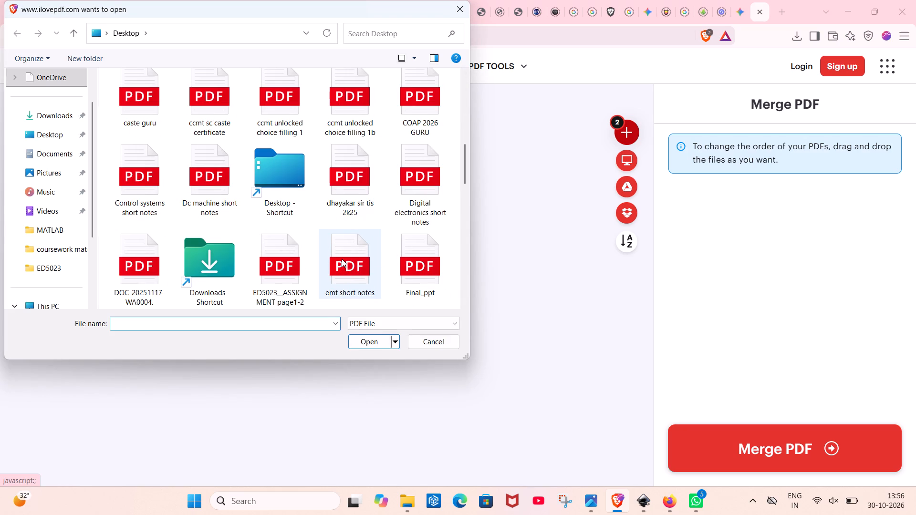
pyautogui.scroll(-1, 342, 259)
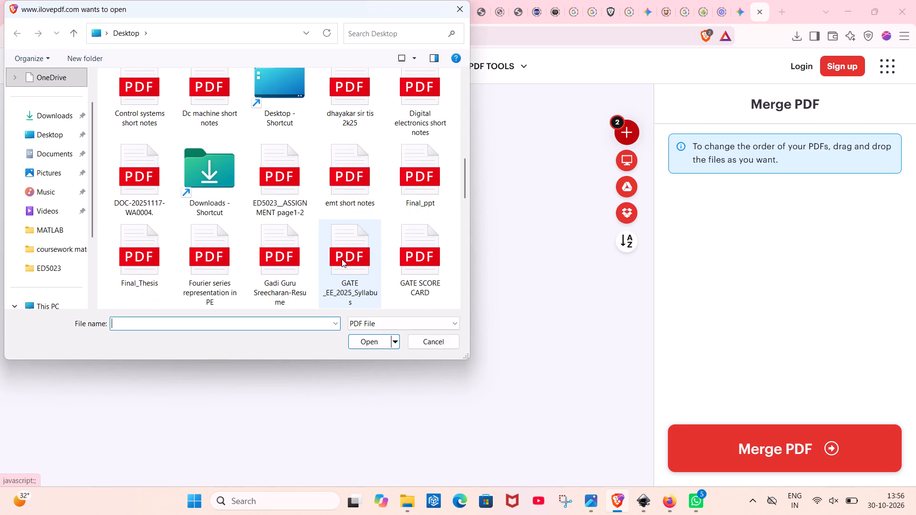
pyautogui.scroll(-1, 342, 259)
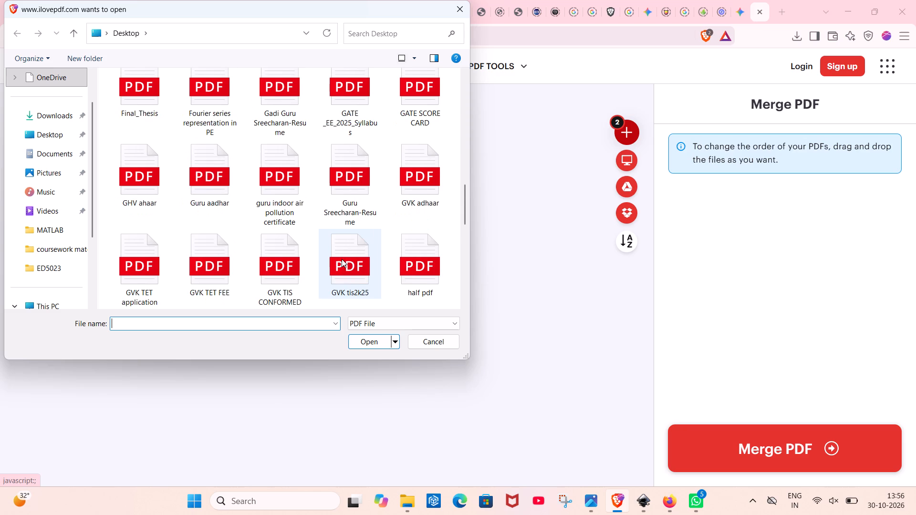
pyautogui.scroll(-1, 342, 259)
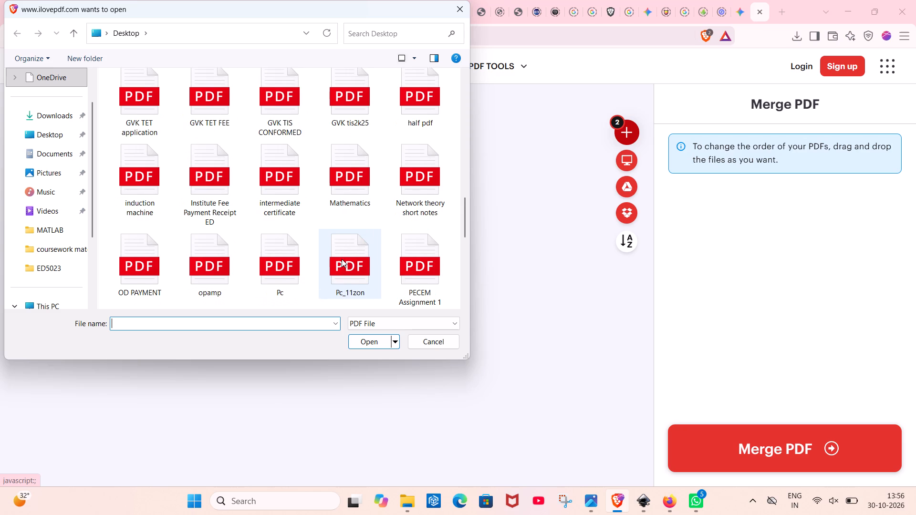
pyautogui.scroll(-2, 342, 259)
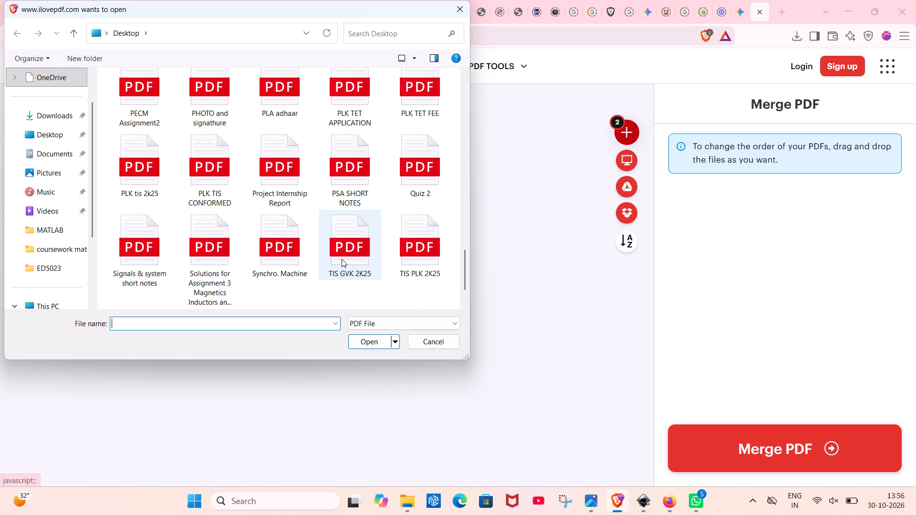
pyautogui.scroll(-2, 342, 259)
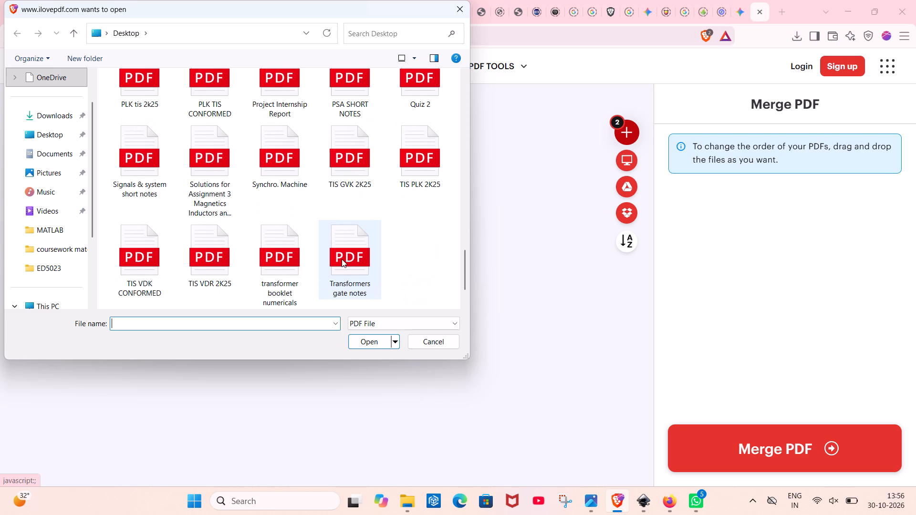
pyautogui.scroll(-2, 342, 259)
pyautogui.press('Up')
pyautogui.press('Up')
pyautogui.press('Up')
pyautogui.press('Up')
pyautogui.press('Up')
pyautogui.scroll(1, 469, 264)
pyautogui.scroll(1, 385, 244)
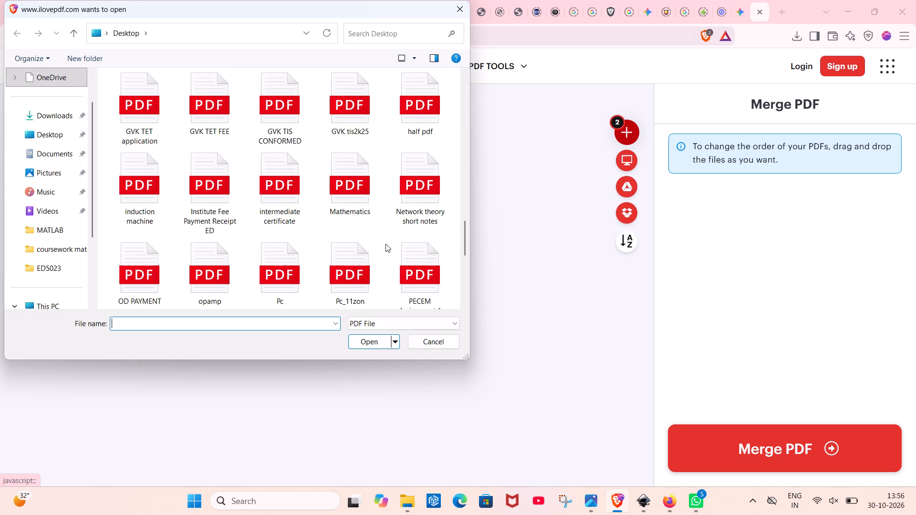
pyautogui.scroll(1, 385, 244)
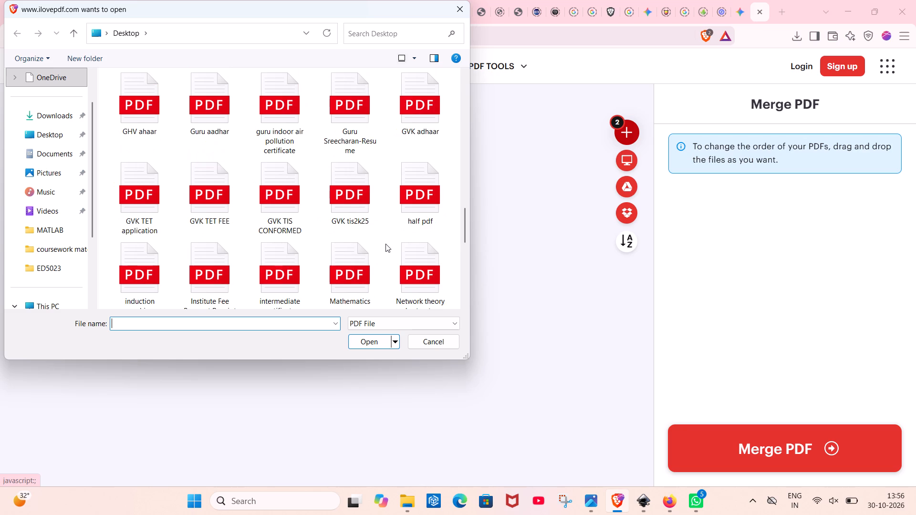
pyautogui.scroll(3, 385, 244)
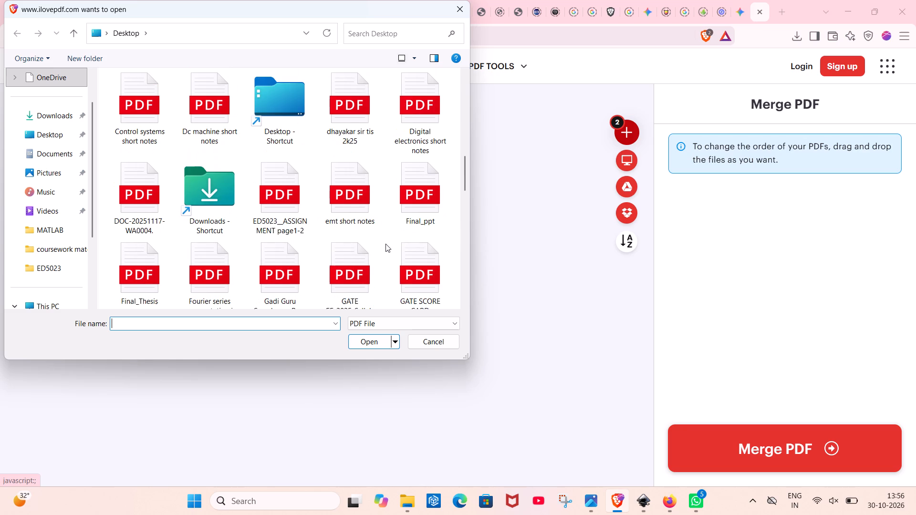
pyautogui.scroll(1, 385, 244)
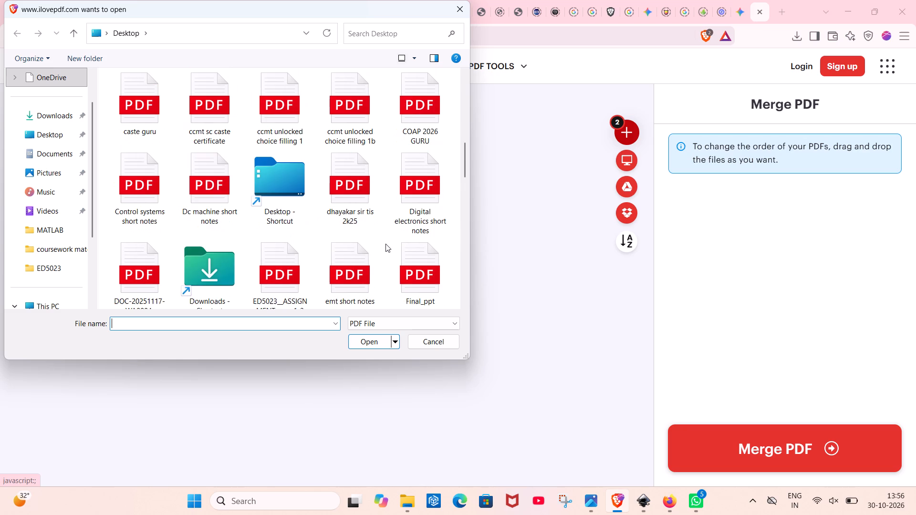
pyautogui.scroll(2, 385, 244)
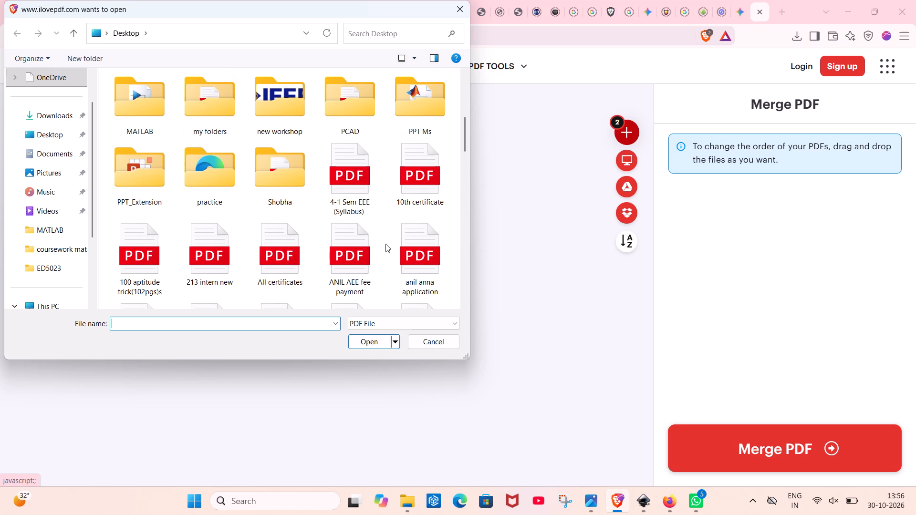
pyautogui.scroll(2, 385, 244)
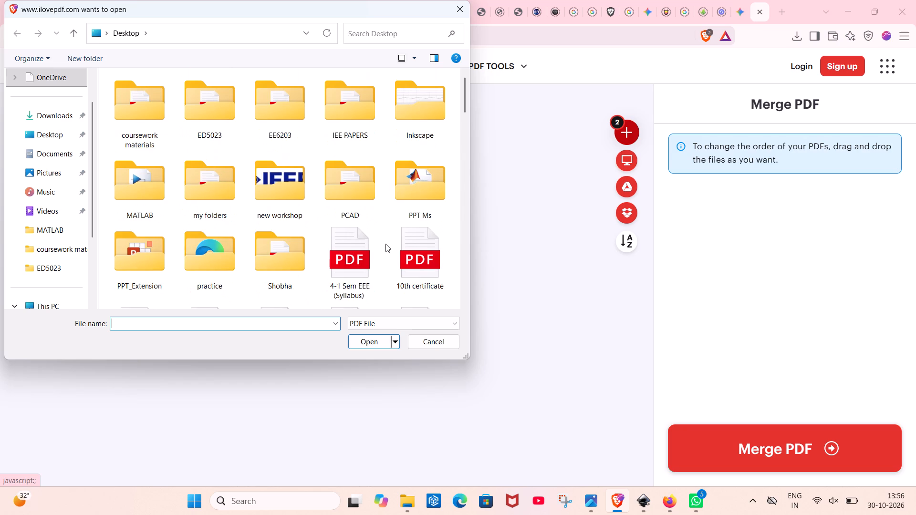
pyautogui.scroll(2, 385, 244)
pyautogui.scroll(-1, 385, 244)
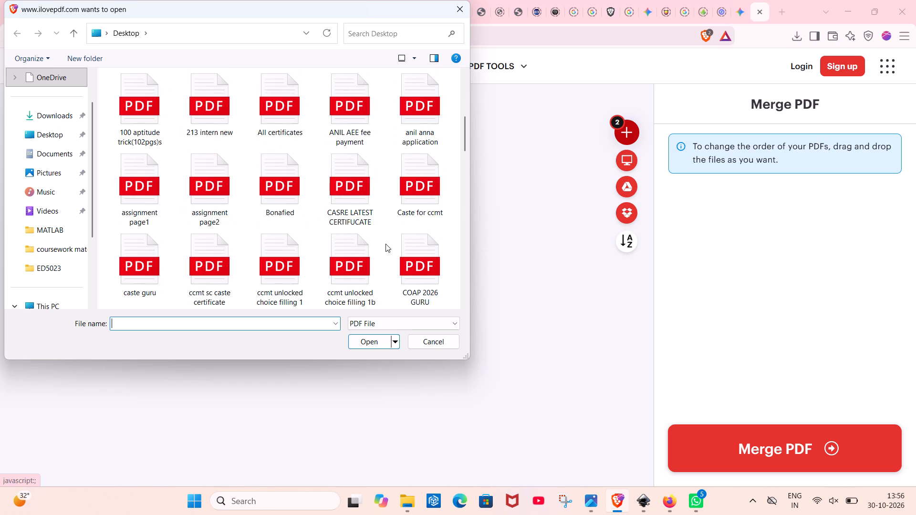
pyautogui.scroll(-2, 385, 244)
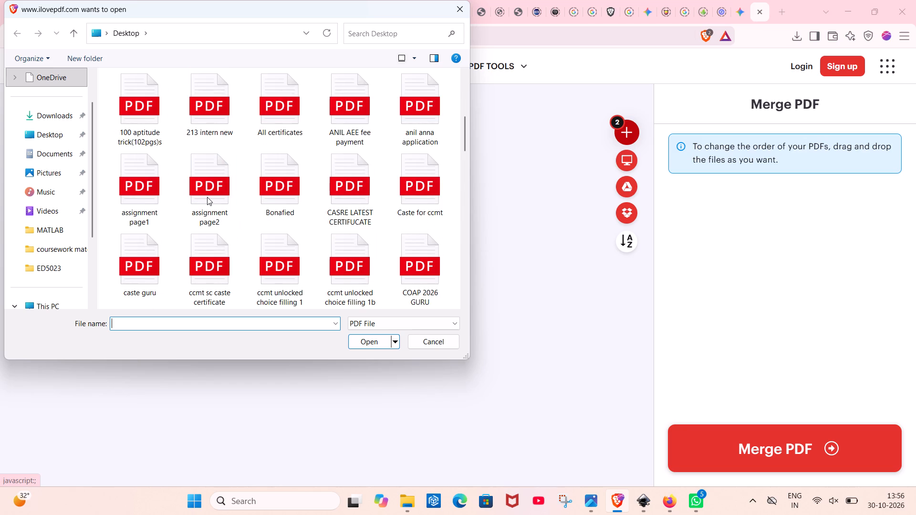
pyautogui.click(208, 197)
pyautogui.click(365, 341)
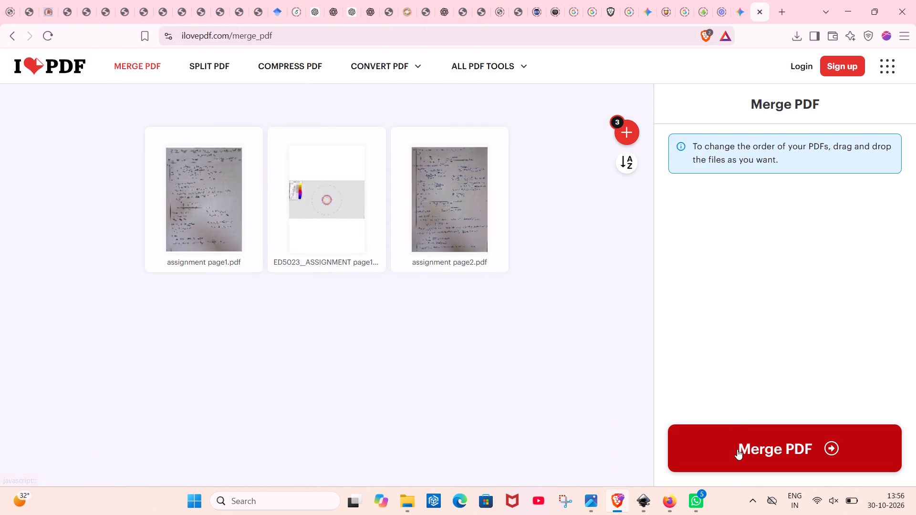
pyautogui.click(737, 449)
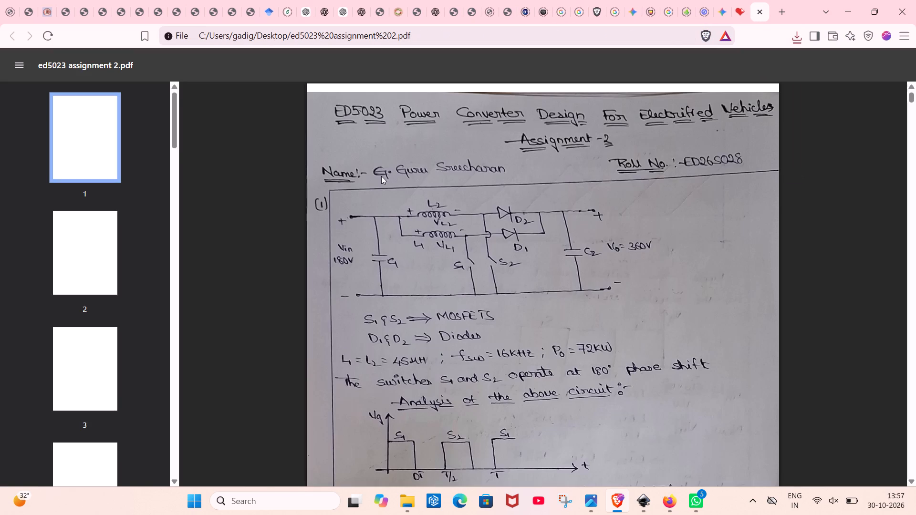
pyautogui.scroll(-8, 381, 176)
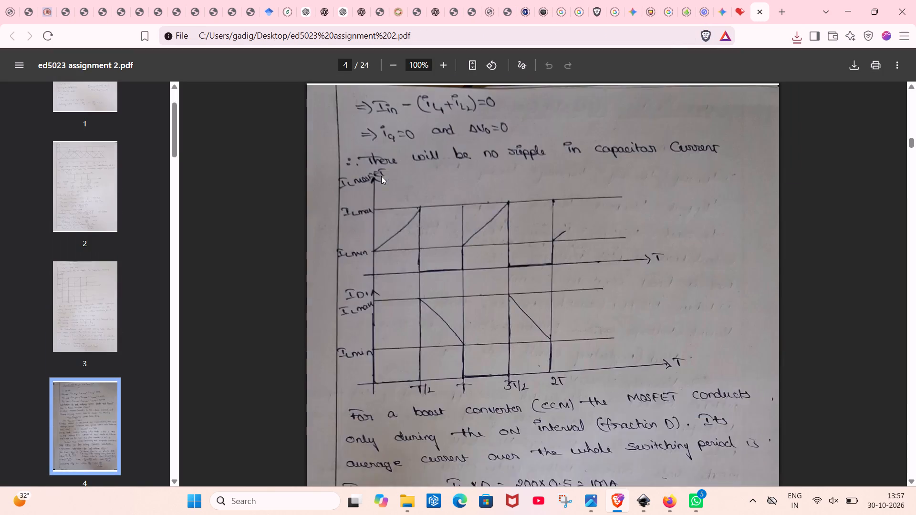
pyautogui.scroll(-12, 381, 176)
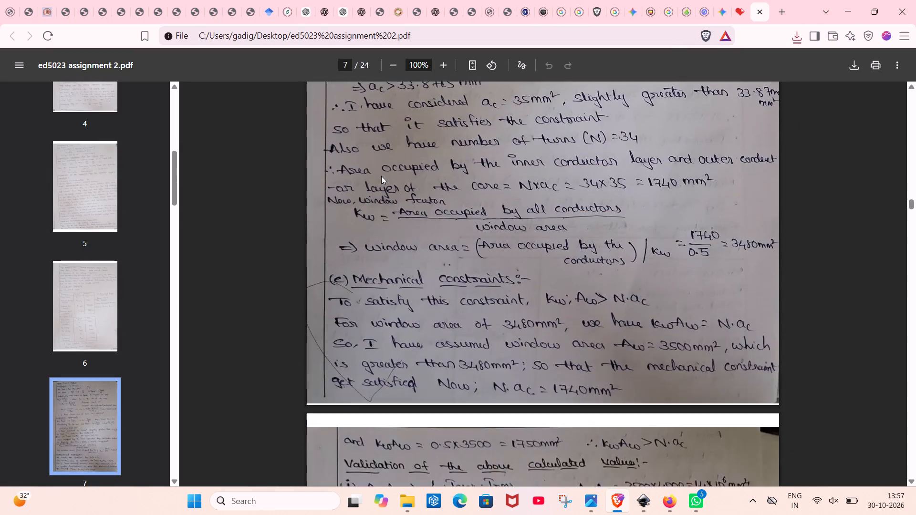
pyautogui.scroll(-11, 381, 176)
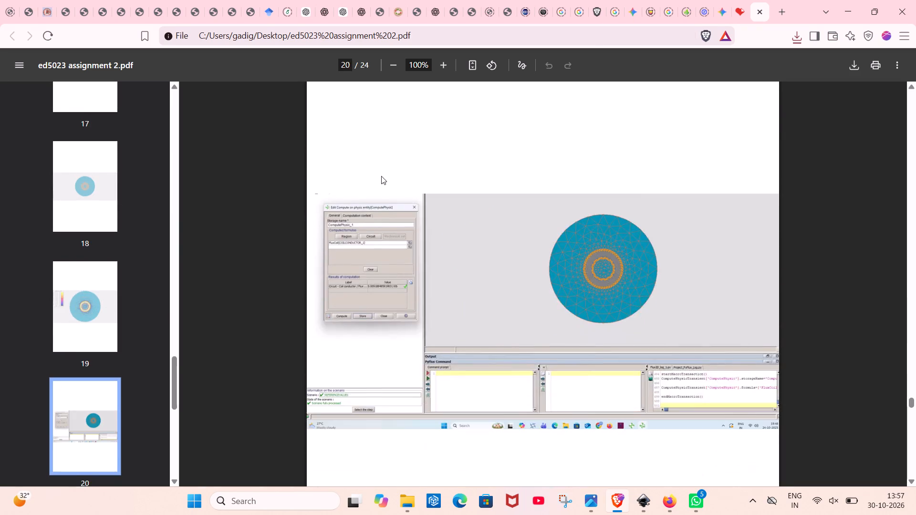
pyautogui.scroll(-11, 381, 176)
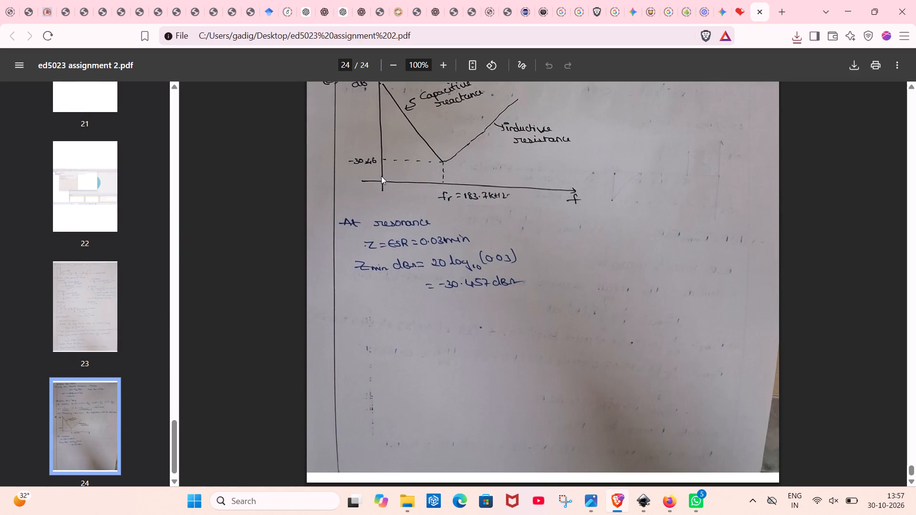
pyautogui.scroll(-4, 381, 176)
# Close the Brave browser and switch to the ED5023 Power Converter Design for Electrified Vehicles course page in Firefox.
pyautogui.click(915, 1)
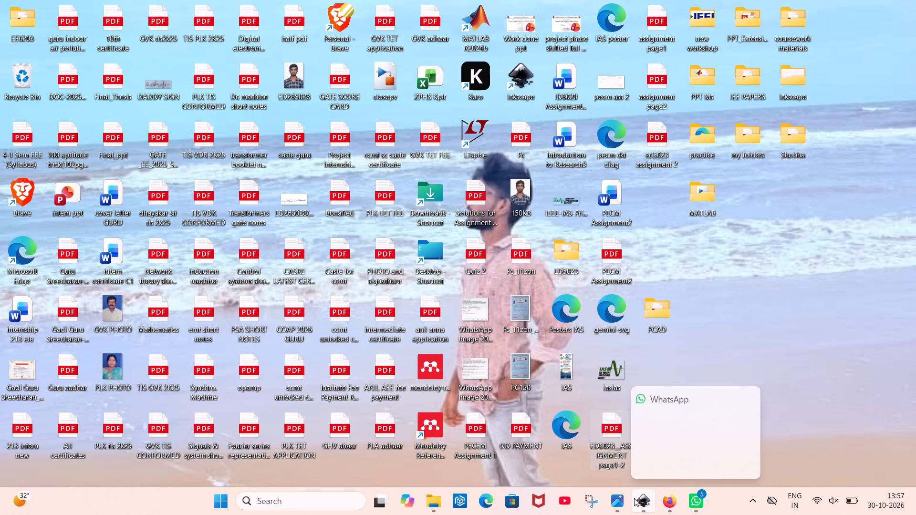
pyautogui.click(669, 497)
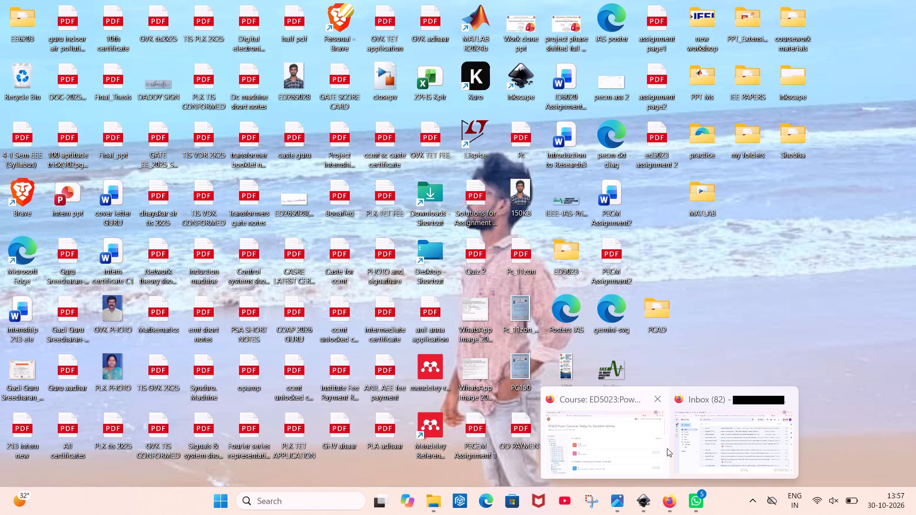
pyautogui.click(641, 451)
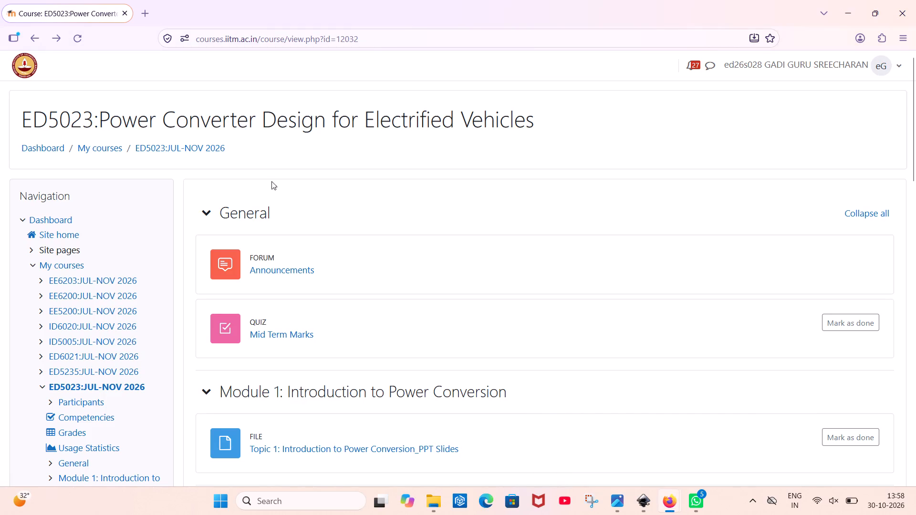
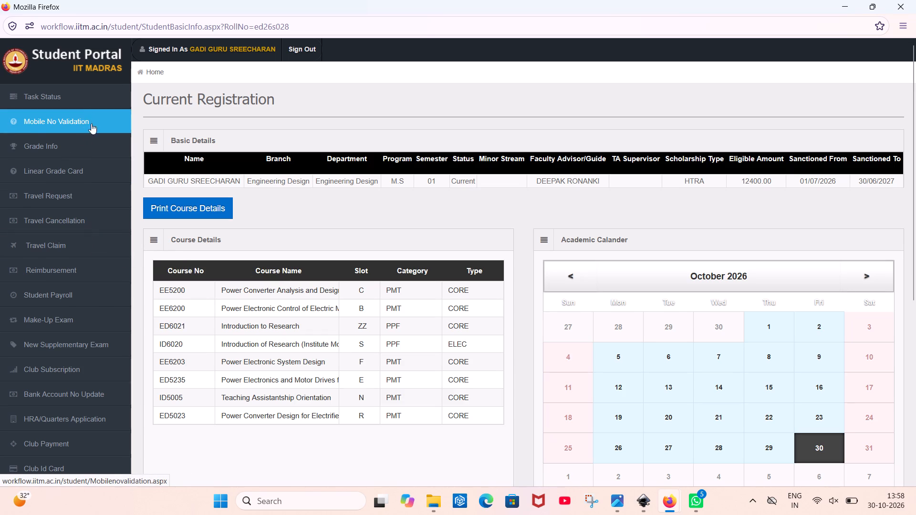
# Open Assignment 2: Passive Component Design from Module 5 of the ED5023 JUL-NOV 2026 course.
pyautogui.click(50, 90)
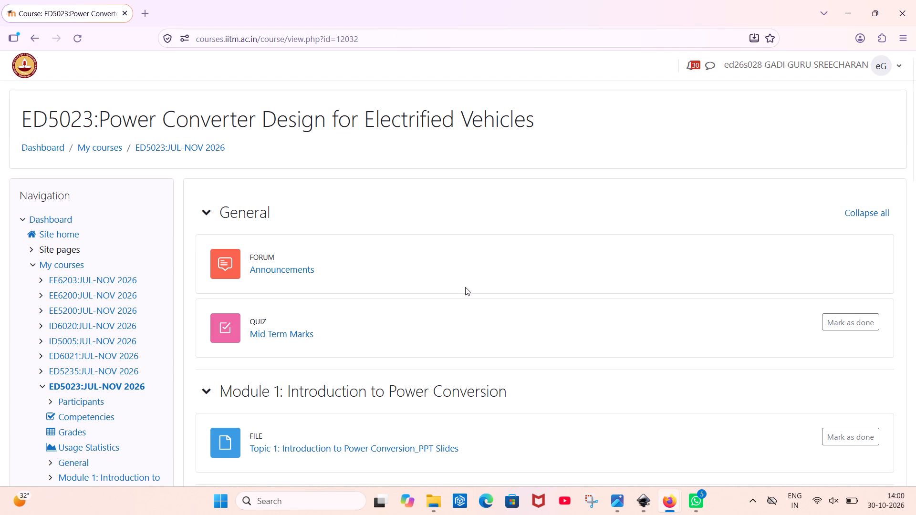
pyautogui.click(76, 389)
pyautogui.scroll(-1, 307, 341)
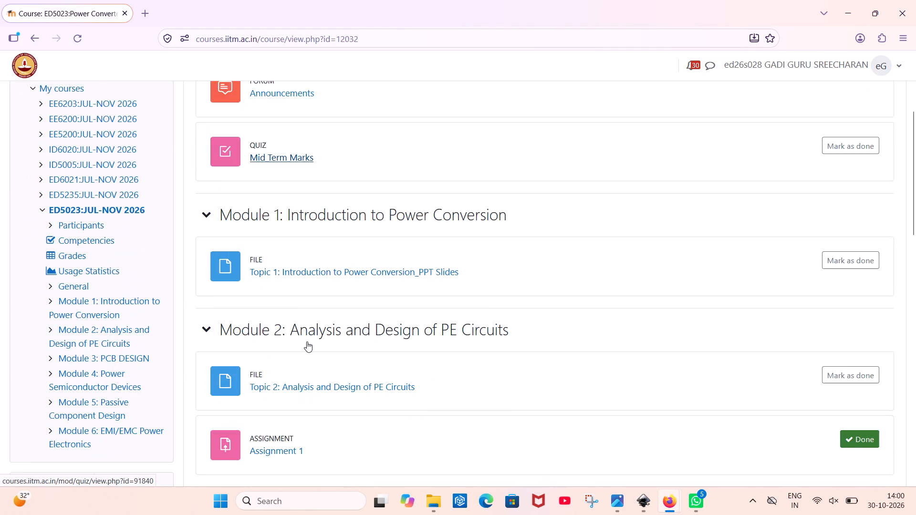
pyautogui.scroll(-2, 307, 341)
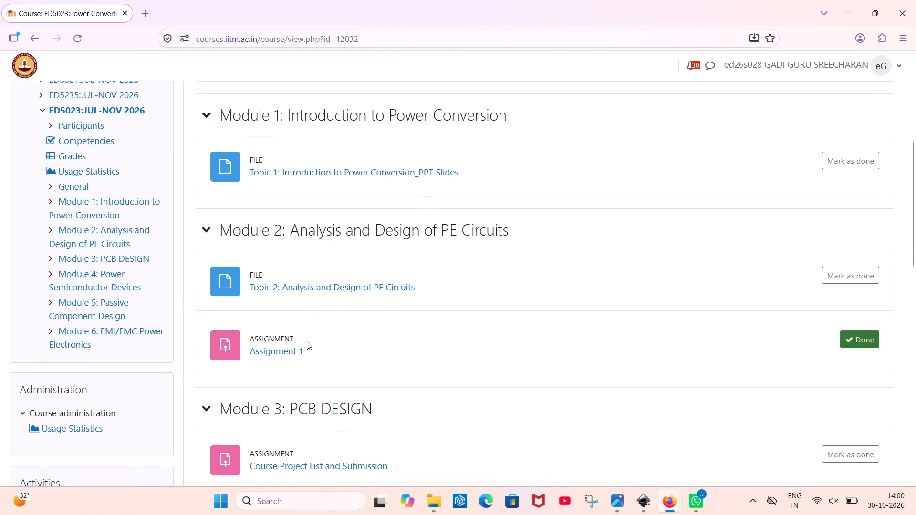
pyautogui.scroll(-1, 307, 341)
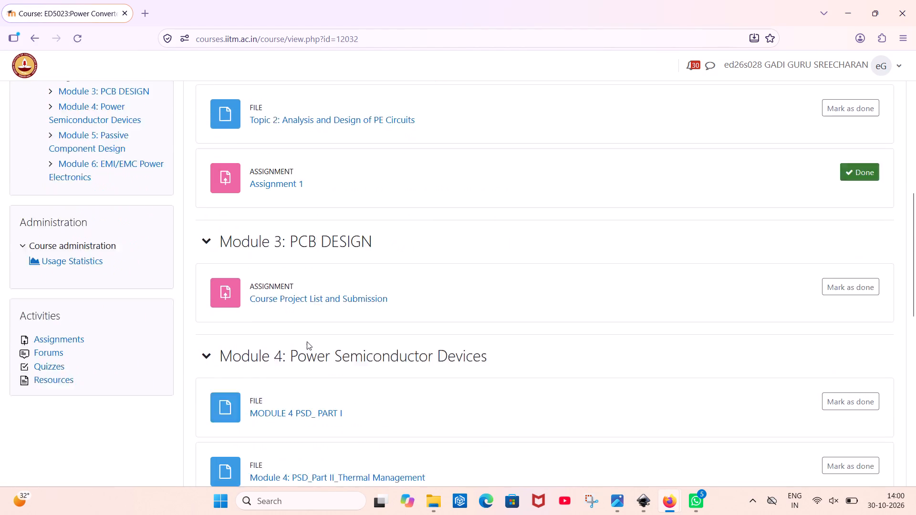
pyautogui.scroll(-2, 307, 341)
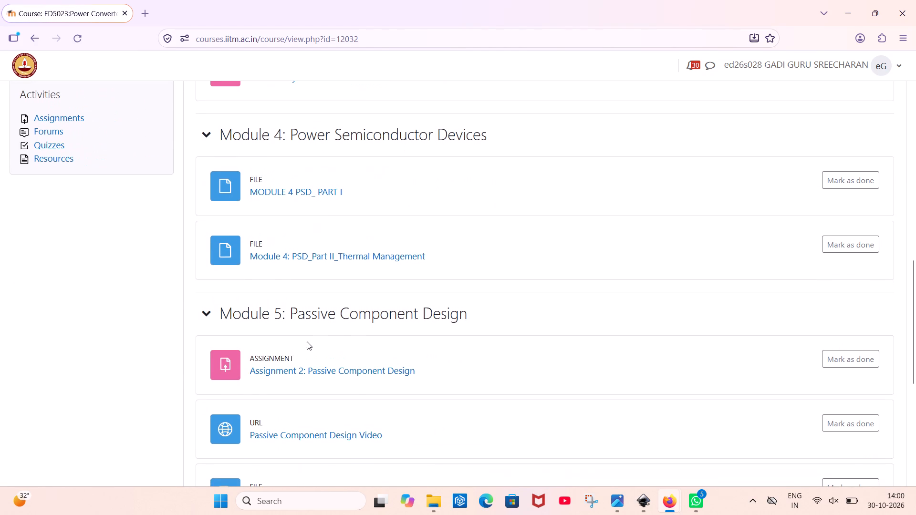
pyautogui.scroll(-1, 307, 341)
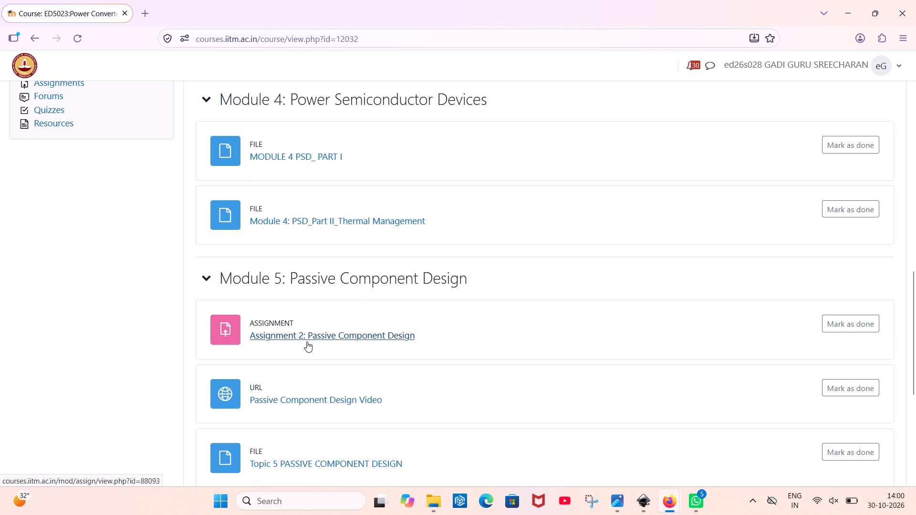
pyautogui.scroll(-1, 307, 341)
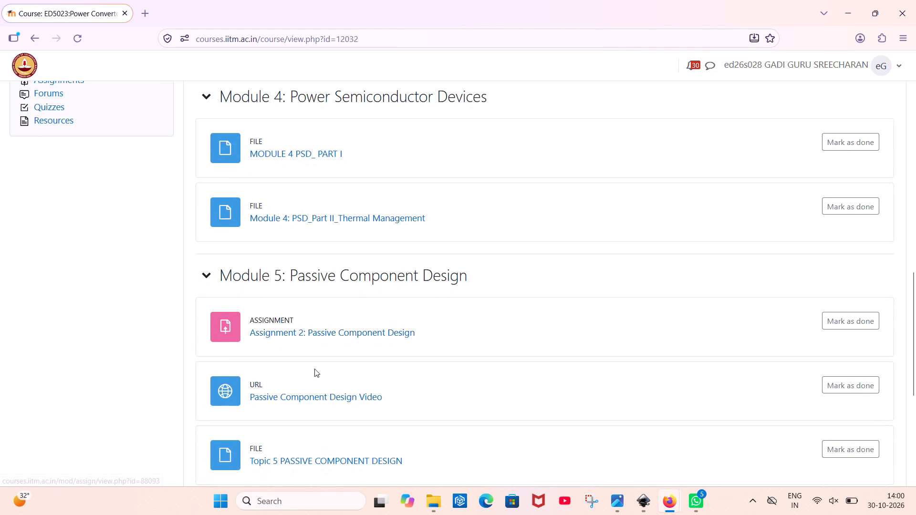
pyautogui.scroll(-1, 314, 369)
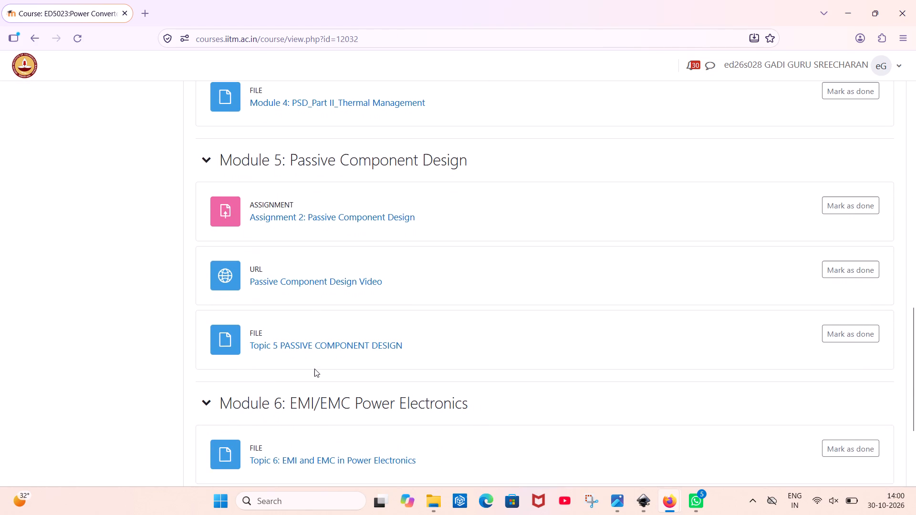
pyautogui.scroll(-1, 314, 369)
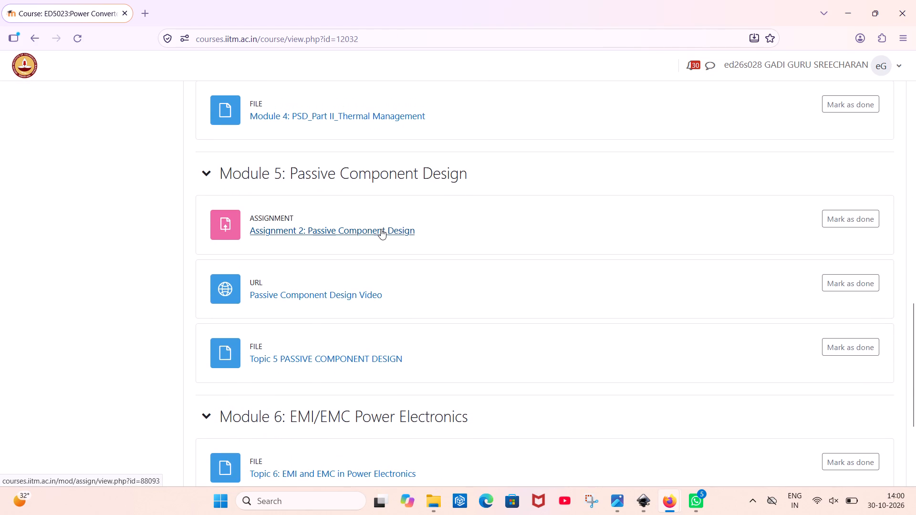
pyautogui.click(381, 229)
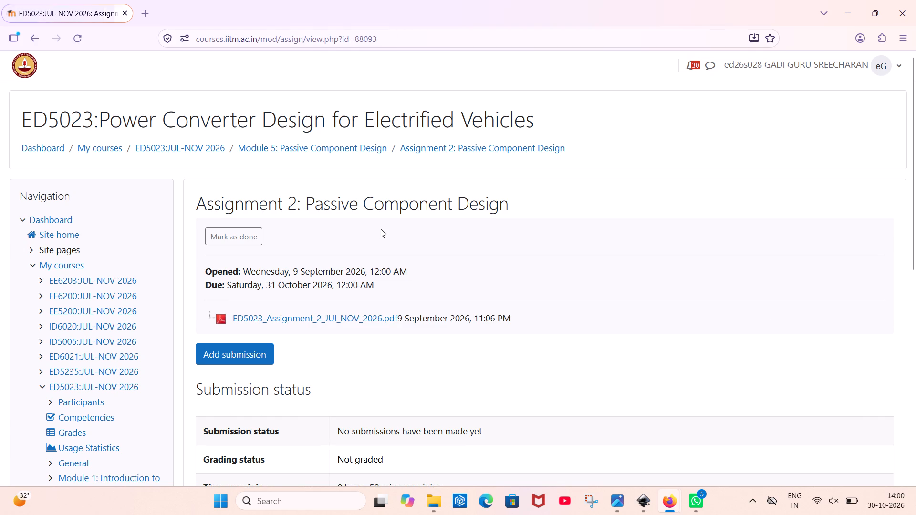
# Start a new submission for Assignment 2: Passive Component Design and go to its file submissions area.
pyautogui.click(242, 355)
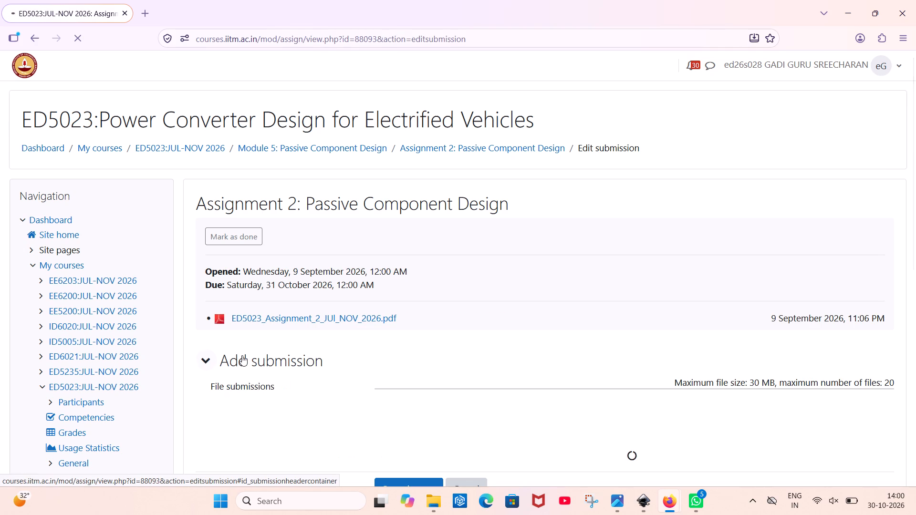
pyautogui.scroll(-1, 390, 357)
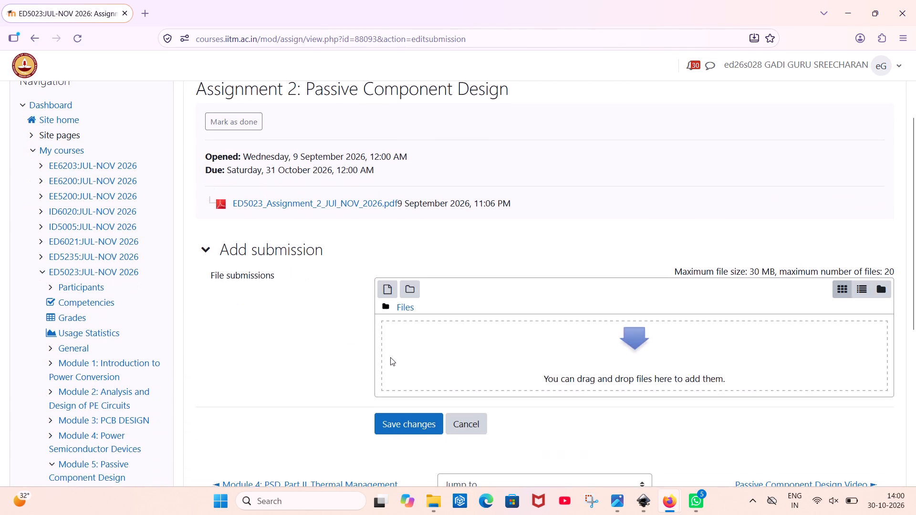
pyautogui.scroll(-1, 390, 357)
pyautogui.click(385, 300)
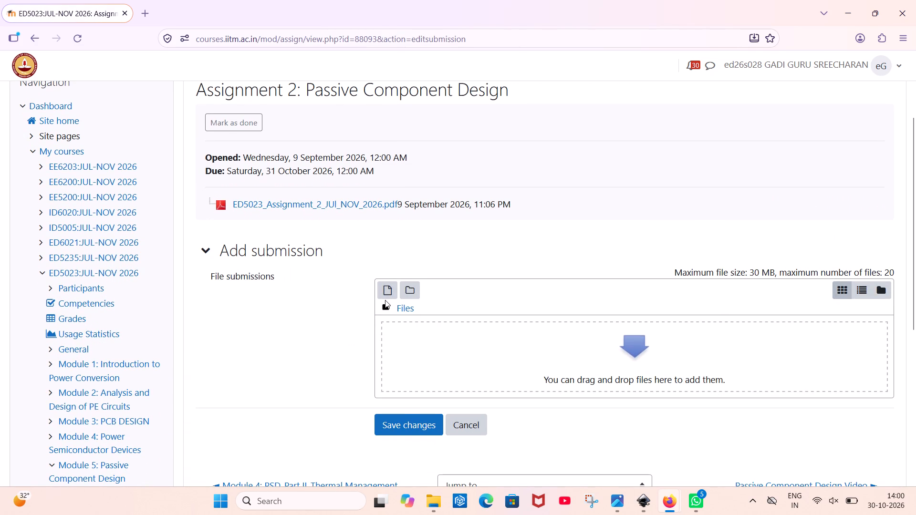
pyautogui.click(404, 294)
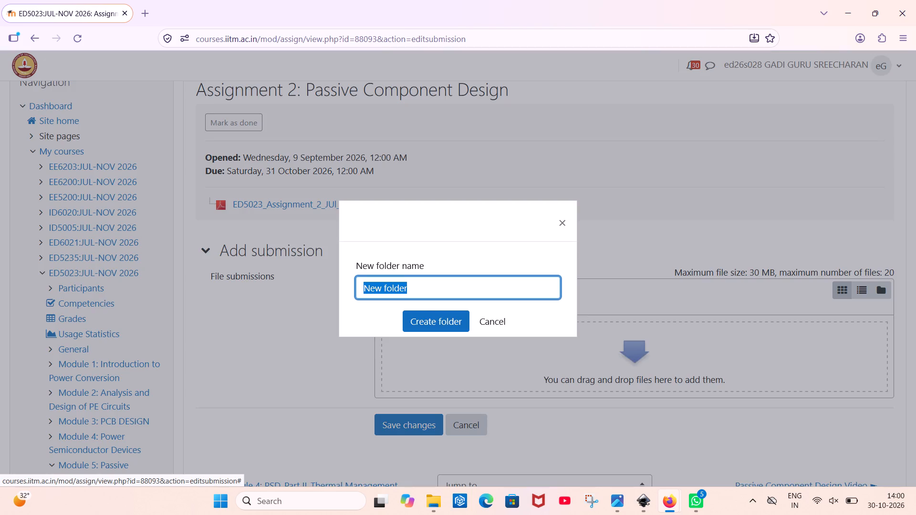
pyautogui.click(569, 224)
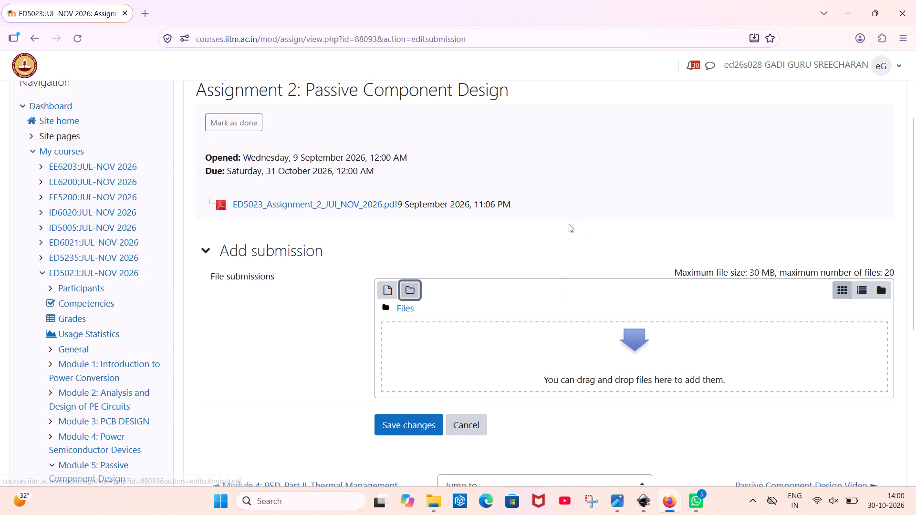
# Choose ed5023 assignment 2.pdf from the Desktop as the attachment to upload for the submission.
pyautogui.click(590, 347)
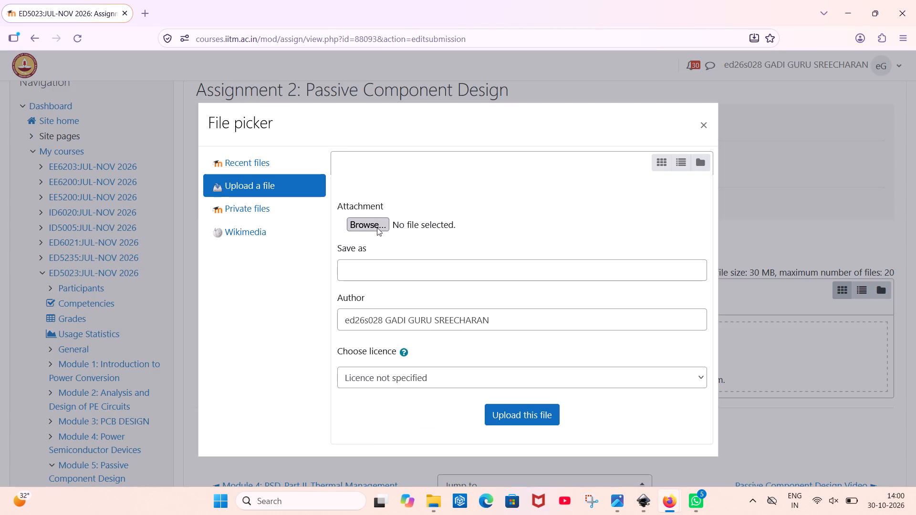
pyautogui.click(368, 224)
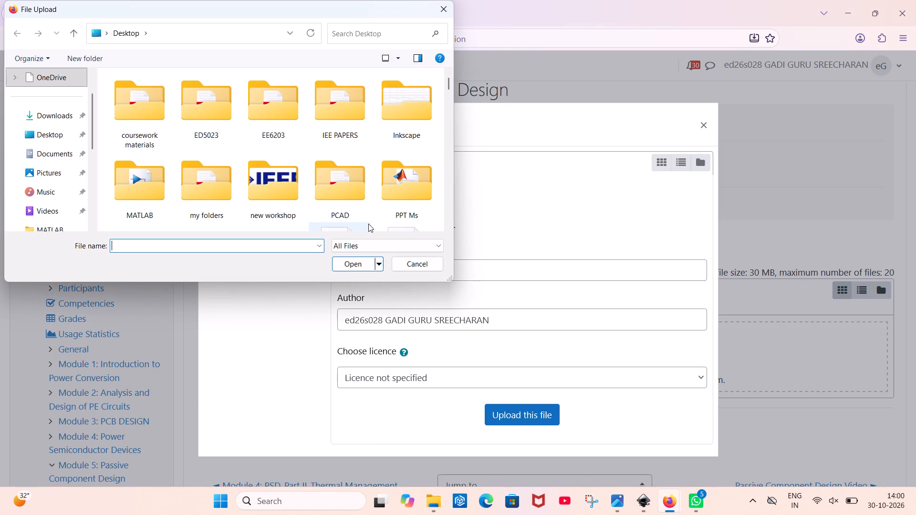
pyautogui.scroll(-6, 343, 175)
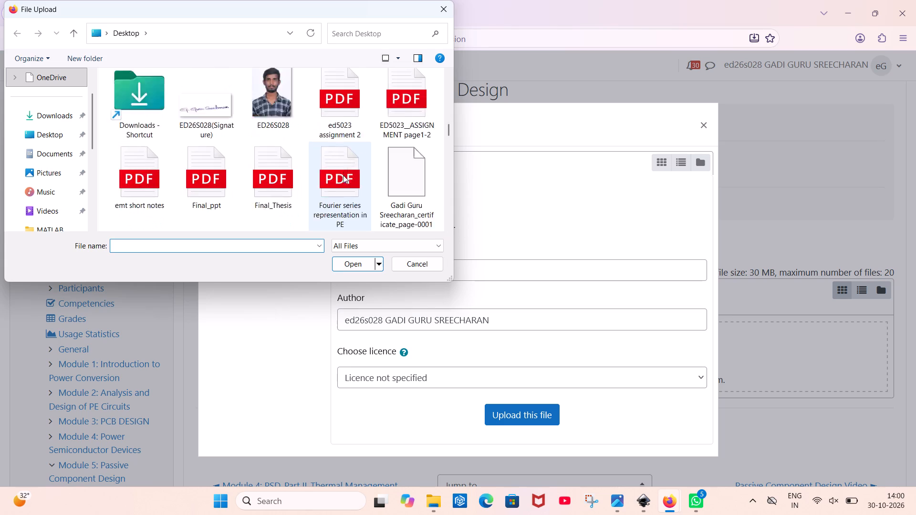
pyautogui.scroll(-6, 343, 175)
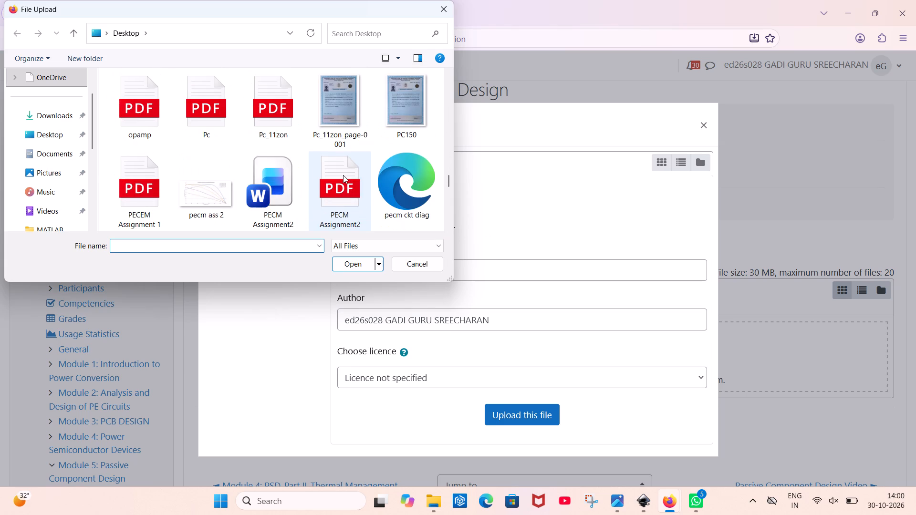
pyautogui.scroll(11, 343, 175)
pyautogui.write('ed')
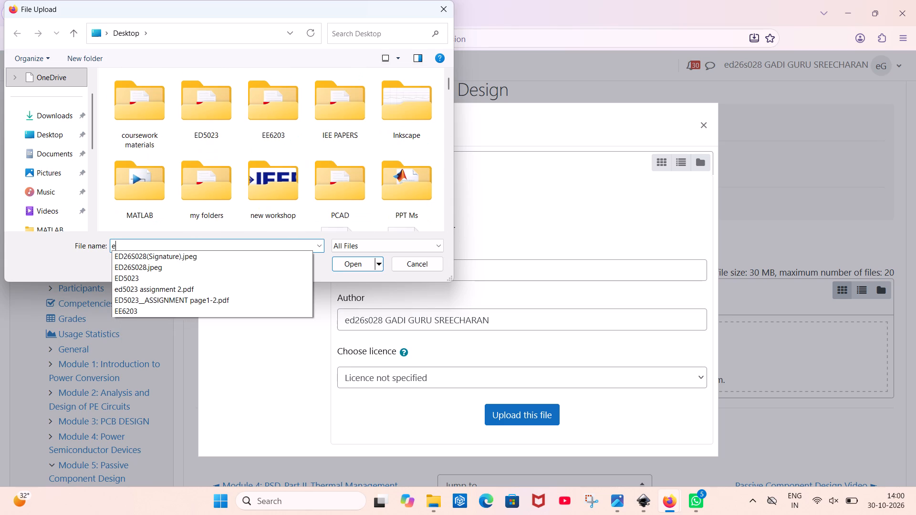
pyautogui.click(212, 289)
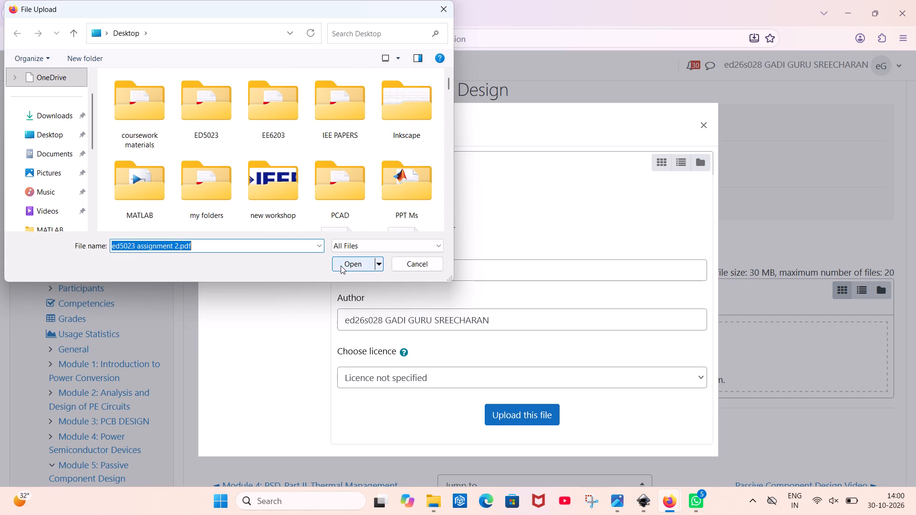
pyautogui.click(341, 266)
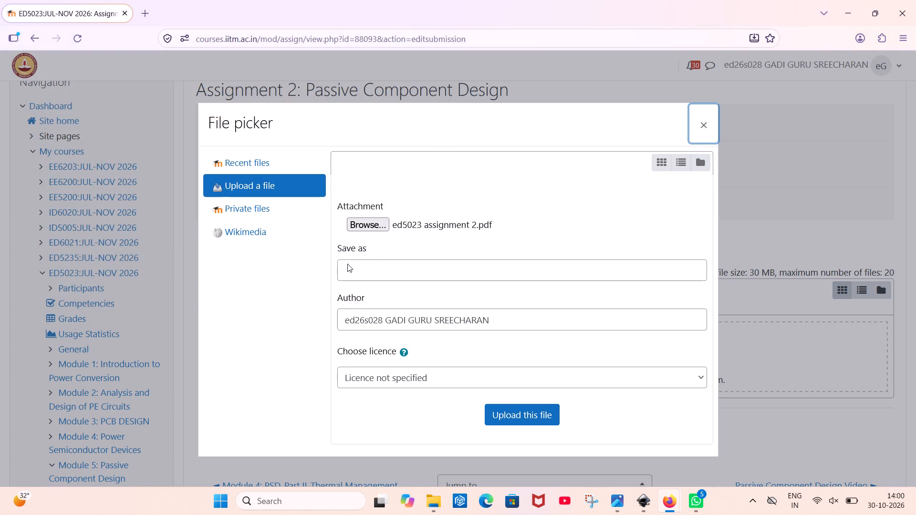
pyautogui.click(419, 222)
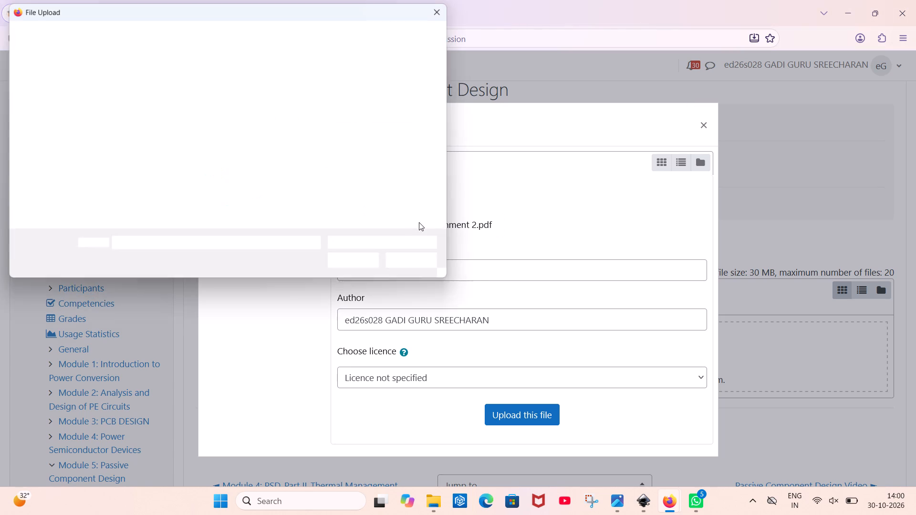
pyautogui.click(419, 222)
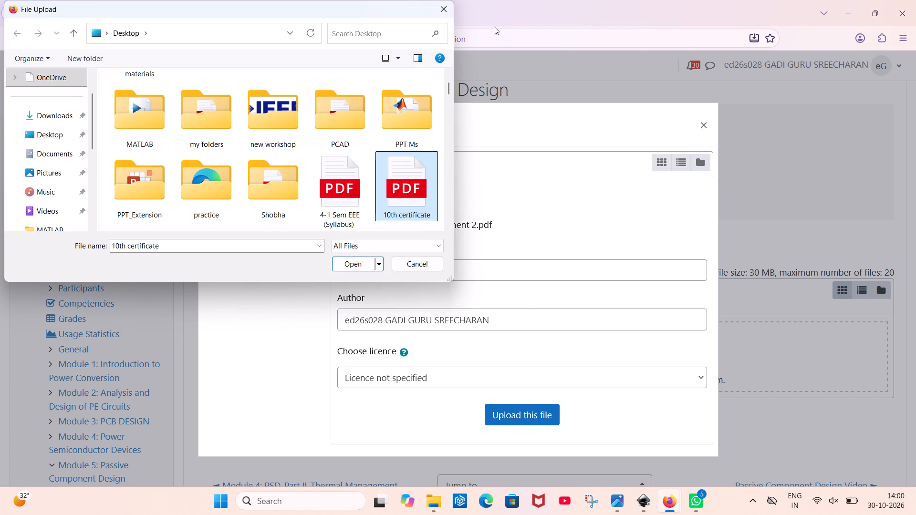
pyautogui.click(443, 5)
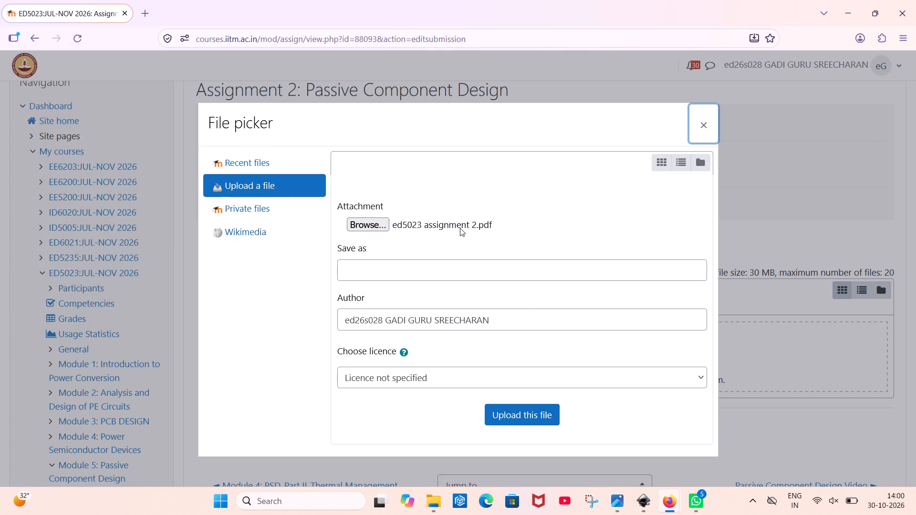
# Minimize the browser, open the ed5023 assignment 2 PDF from the Desktop to check its first pages, and close it.
pyautogui.click(845, 1)
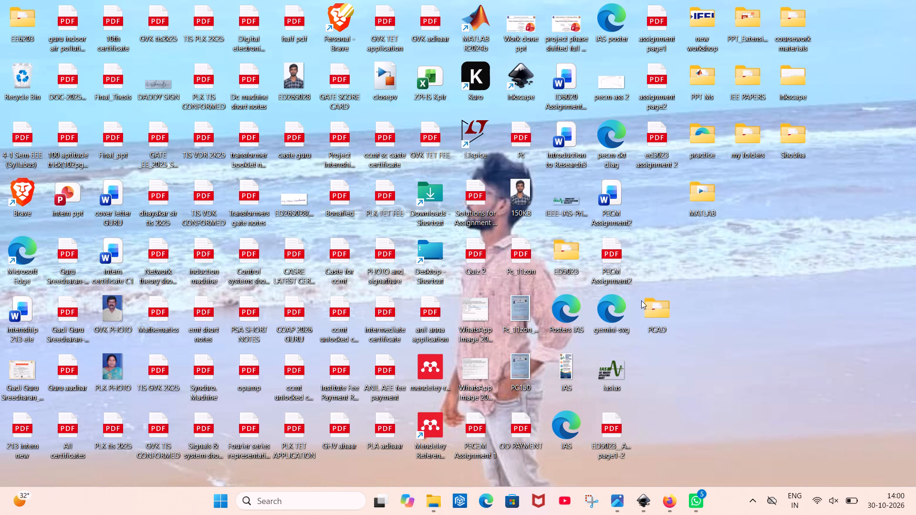
pyautogui.doubleClick(648, 165)
pyautogui.scroll(-8, 494, 210)
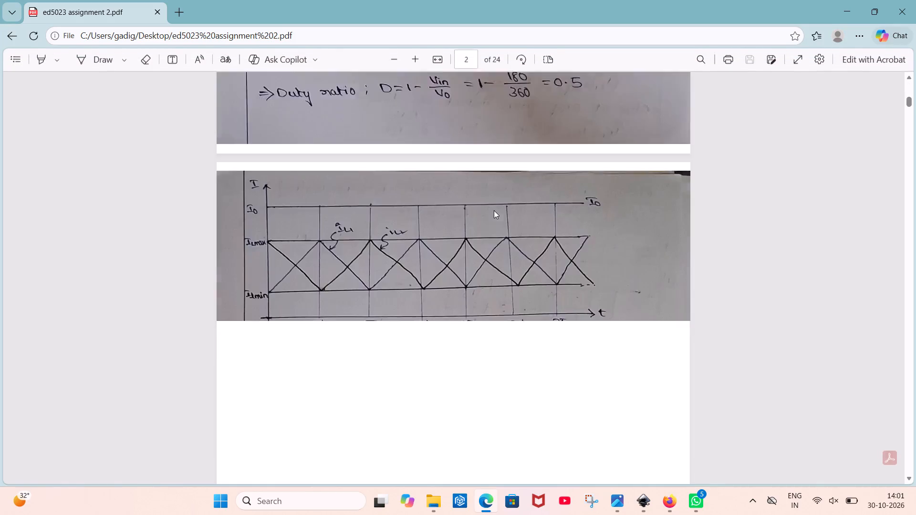
pyautogui.scroll(-20, 494, 210)
pyautogui.scroll(-3, 494, 210)
pyautogui.click(915, 0)
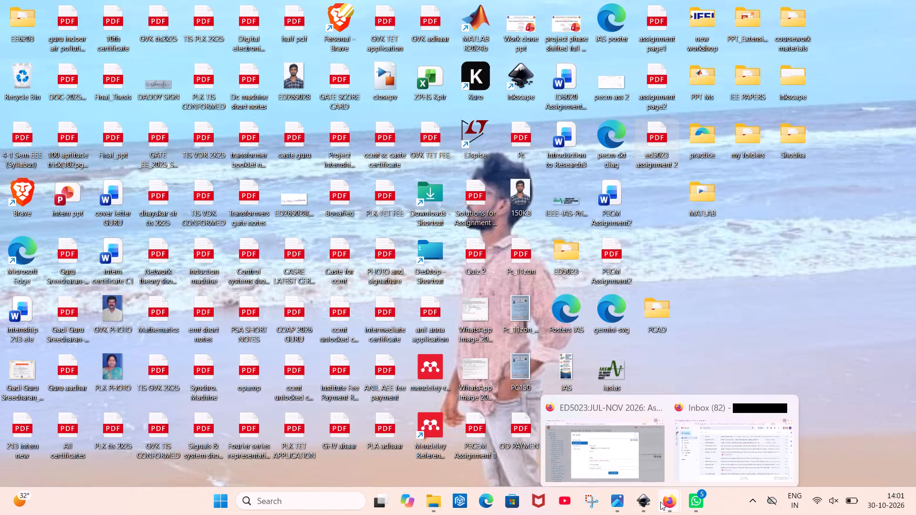
# Return to the file picker in Firefox and upload the attached PDF, saved under the student's roll number followed by "Assignment-2".
pyautogui.click(629, 431)
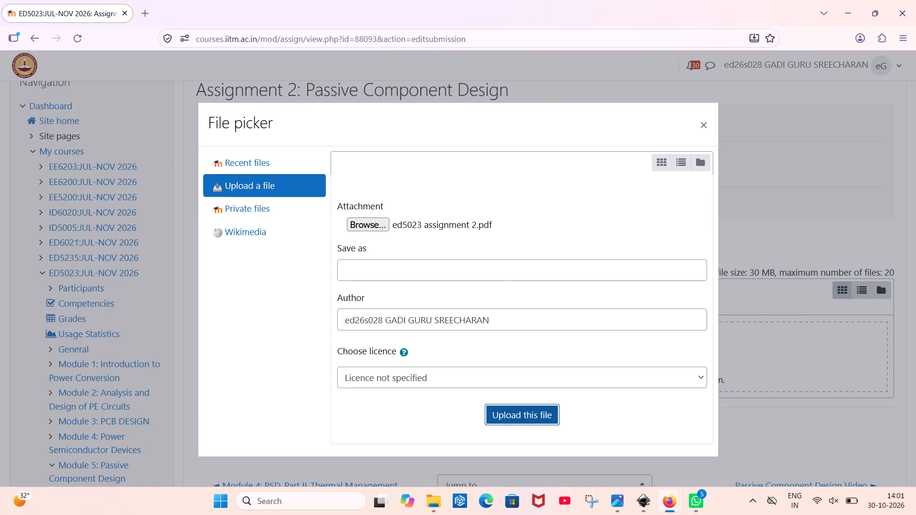
pyautogui.moveTo(437, 285); pyautogui.dragTo(446, 270)
pyautogui.click(446, 270)
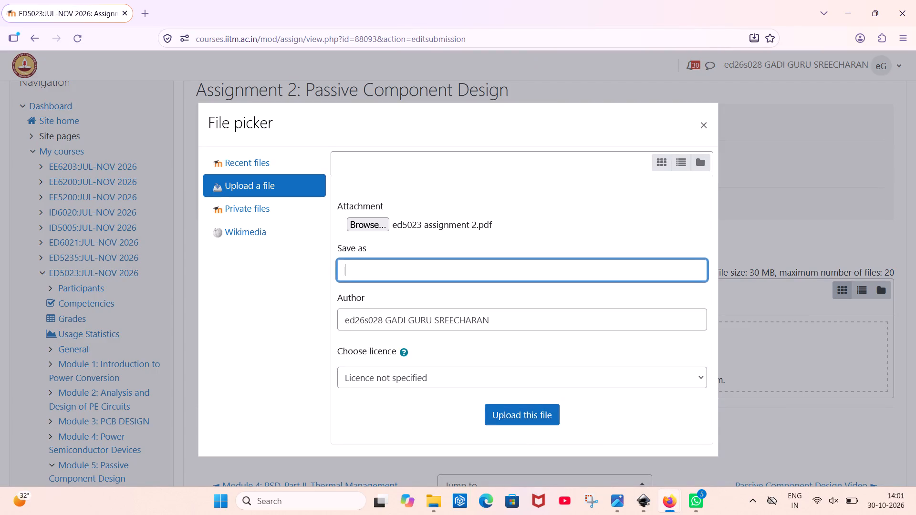
pyautogui.write('ED')
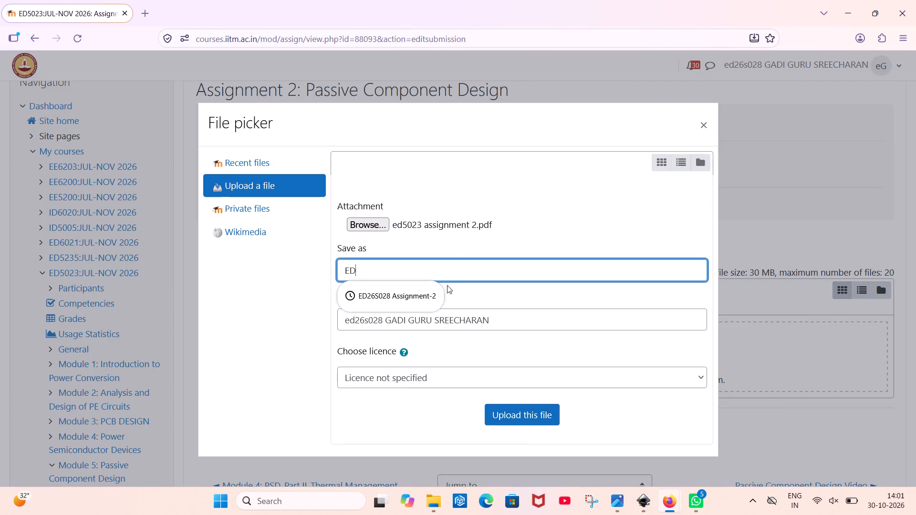
pyautogui.click(421, 299)
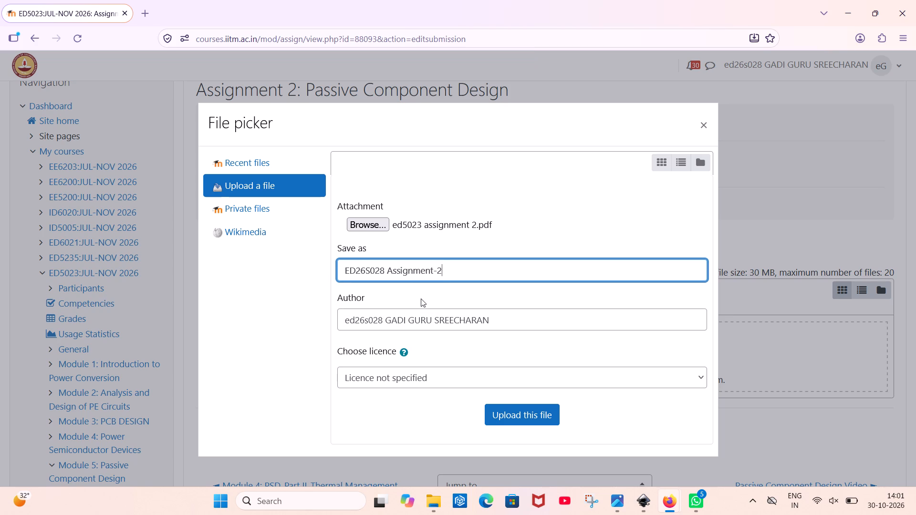
pyautogui.click(506, 417)
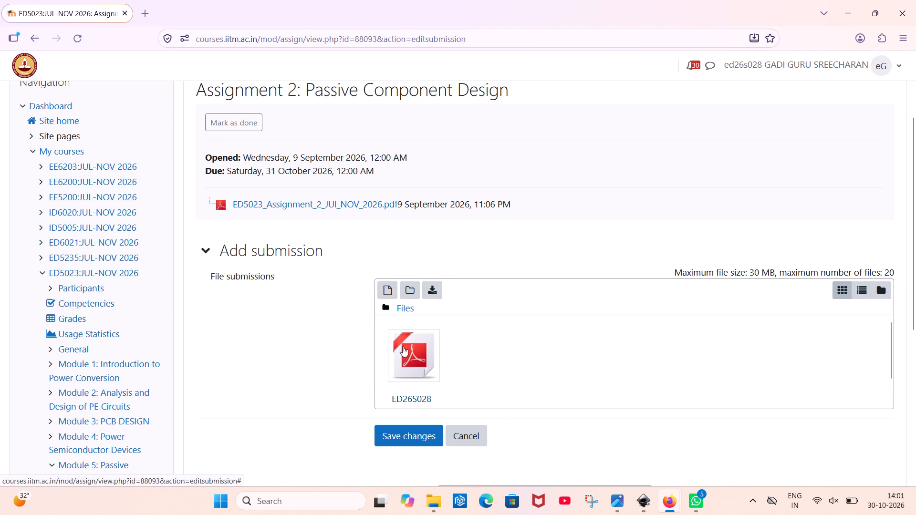
# Check the uploaded PDF's file details, close them without changes, and save the Assignment 2 submission.
pyautogui.doubleClick(410, 350)
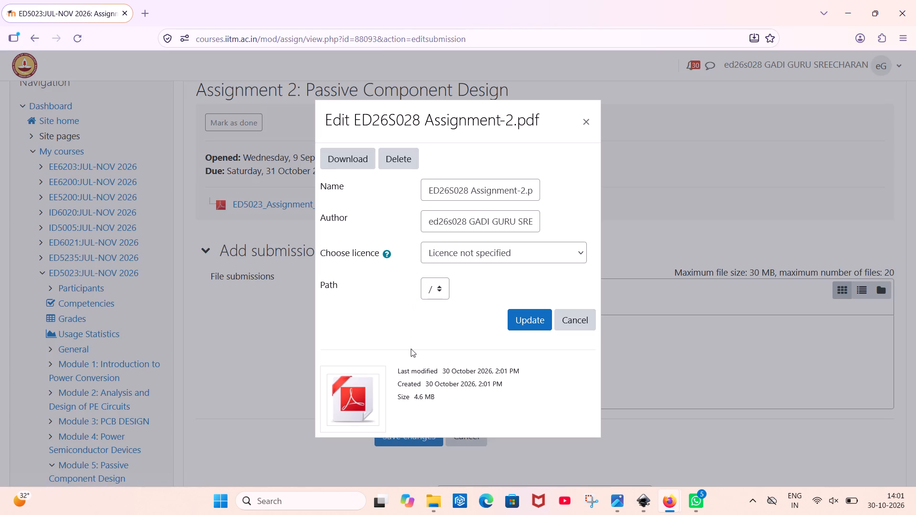
pyautogui.doubleClick(347, 396)
pyautogui.click(639, 210)
pyautogui.click(587, 116)
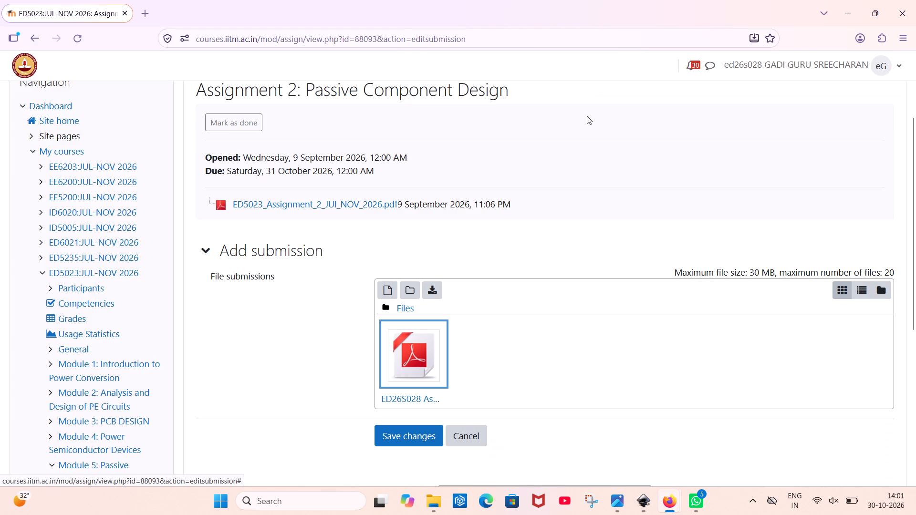
pyautogui.click(426, 429)
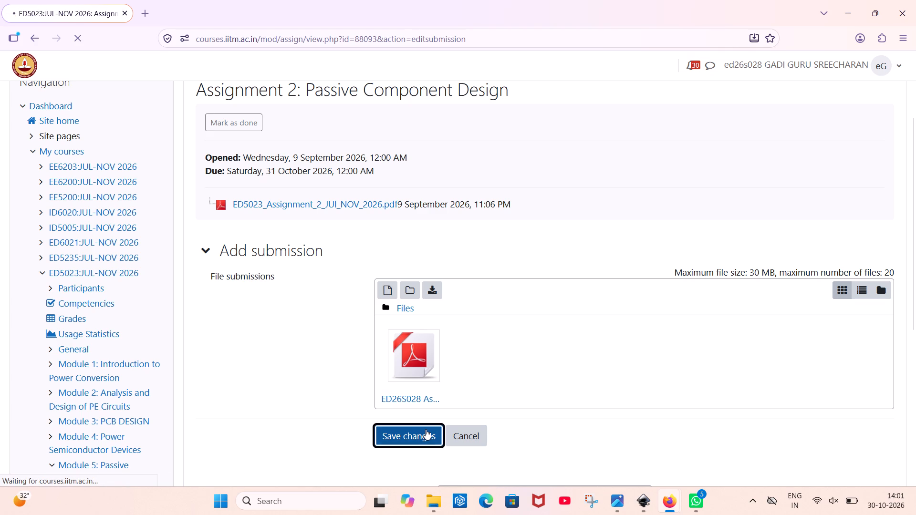
# Open the submitted PDF from the submission status, look through all its pages to the end, and close the browser window.
pyautogui.scroll(-1, 426, 429)
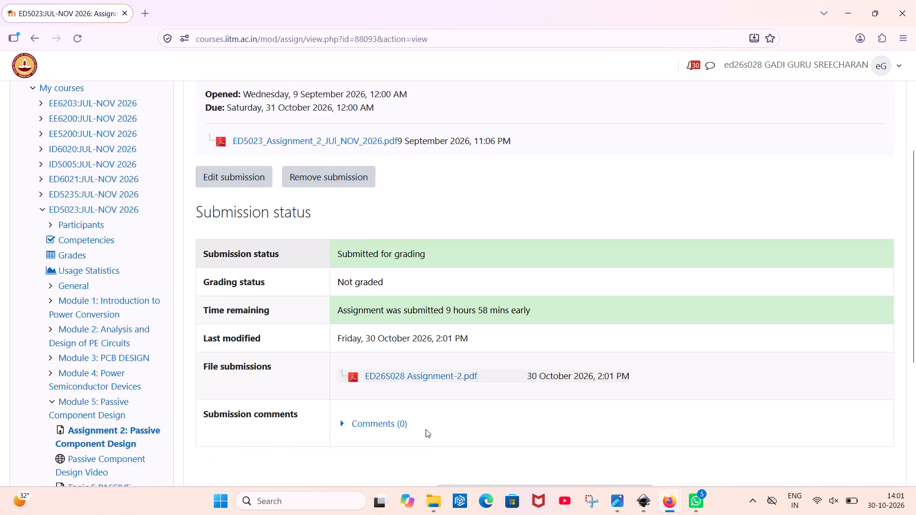
pyautogui.scroll(-2, 426, 429)
pyautogui.doubleClick(415, 267)
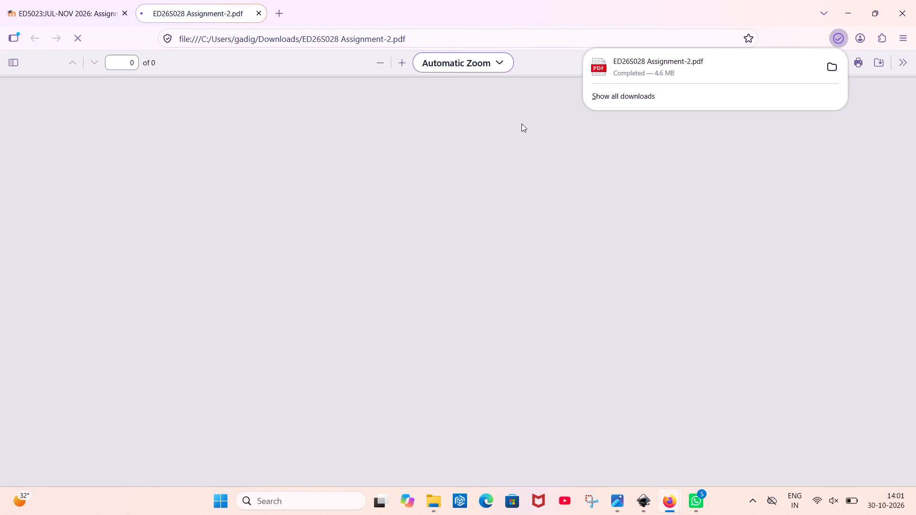
pyautogui.scroll(-1, 449, 222)
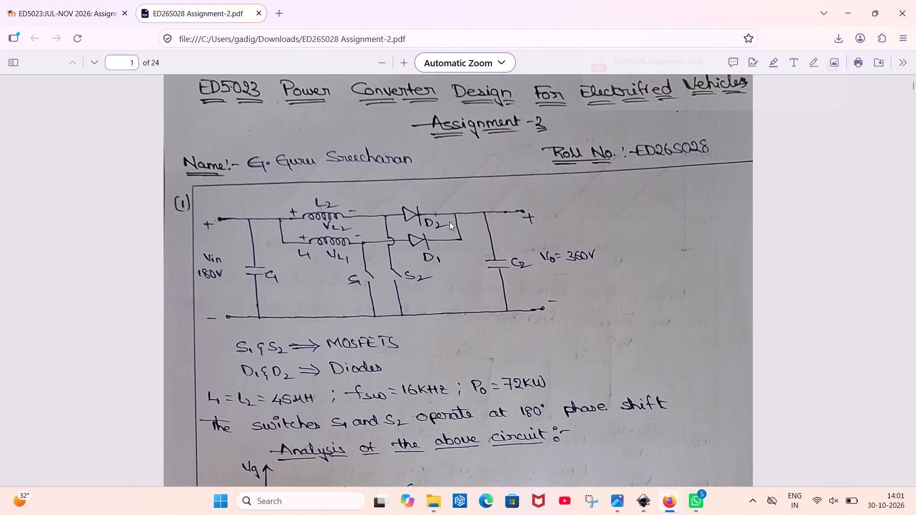
pyautogui.scroll(-15, 449, 222)
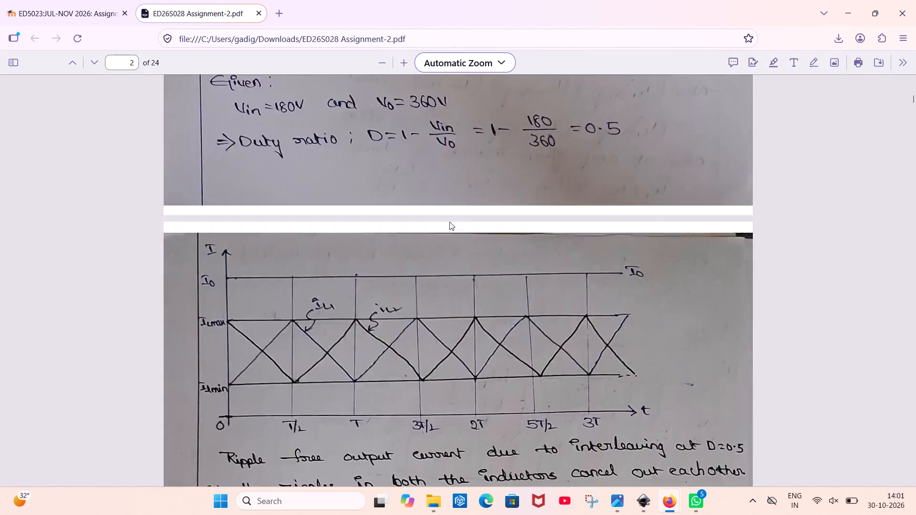
pyautogui.scroll(-18, 449, 222)
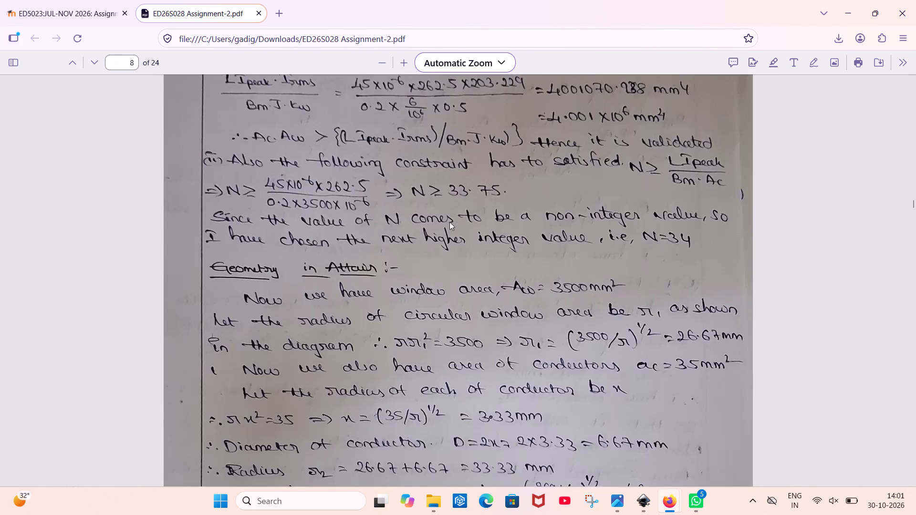
pyautogui.scroll(-18, 449, 222)
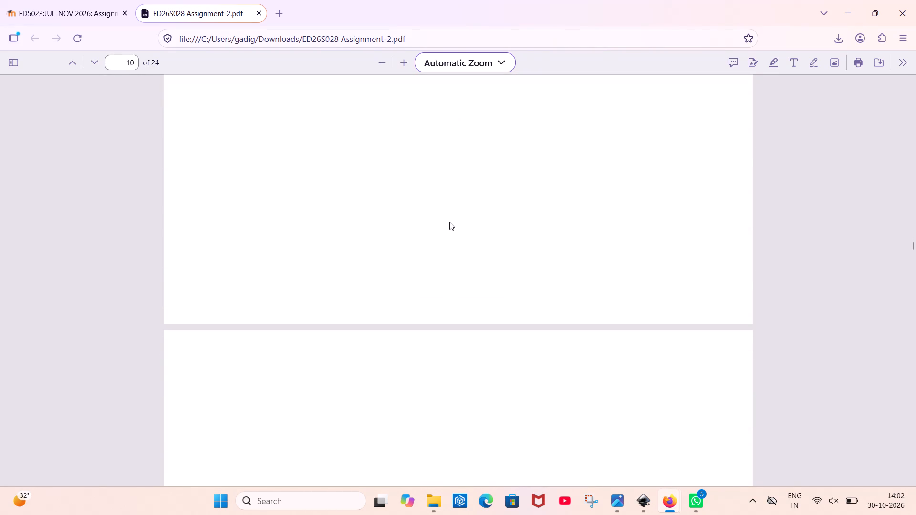
pyautogui.scroll(-18, 449, 222)
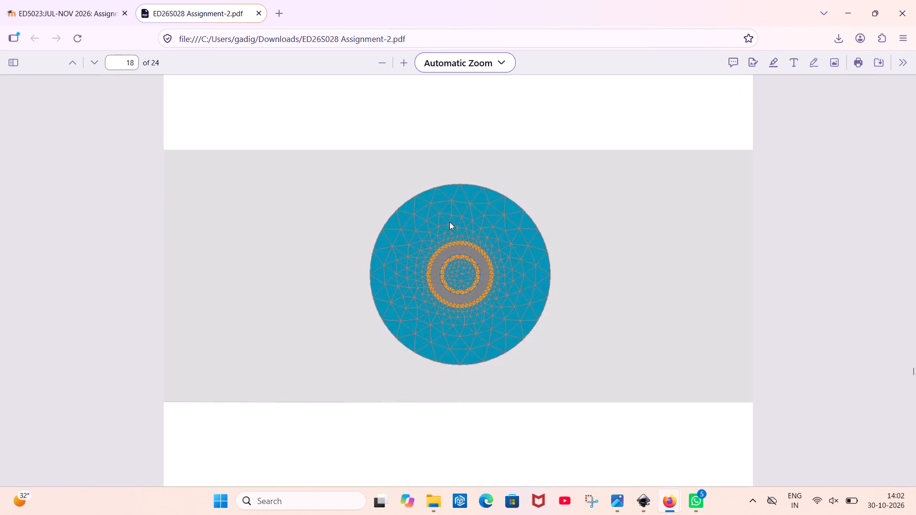
pyautogui.scroll(-18, 449, 222)
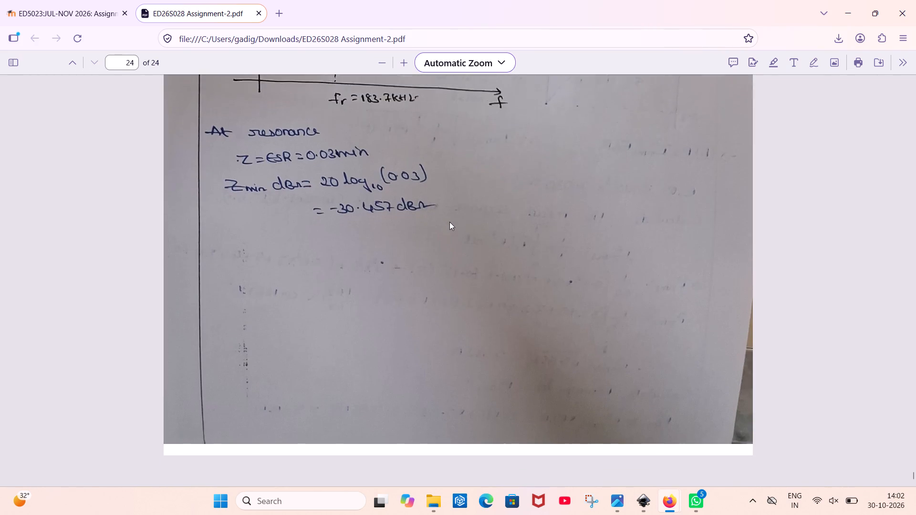
pyautogui.scroll(-2, 449, 222)
pyautogui.click(915, 0)
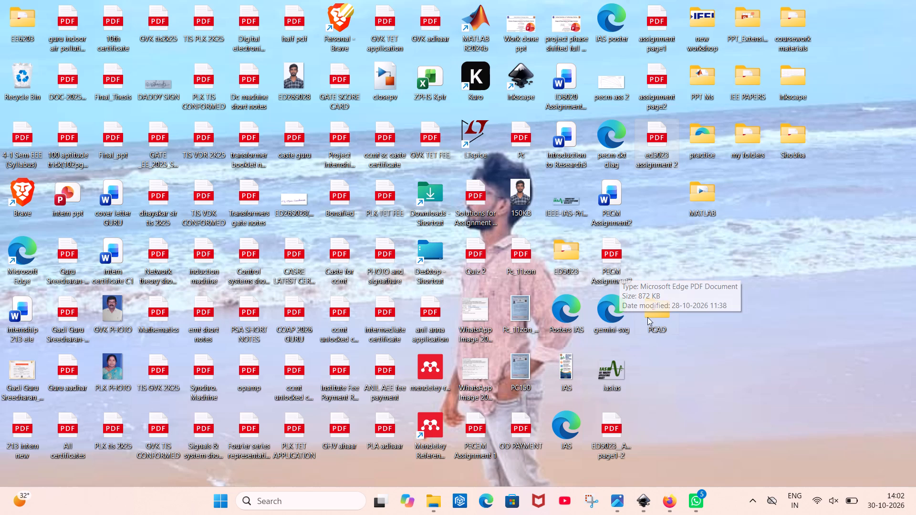
# Rearrange the desktop folders, placing MATLAB and PCAD at the end of the last folder column and ED5023 beside MATLAB.
pyautogui.moveTo(654, 316); pyautogui.dragTo(776, 246)
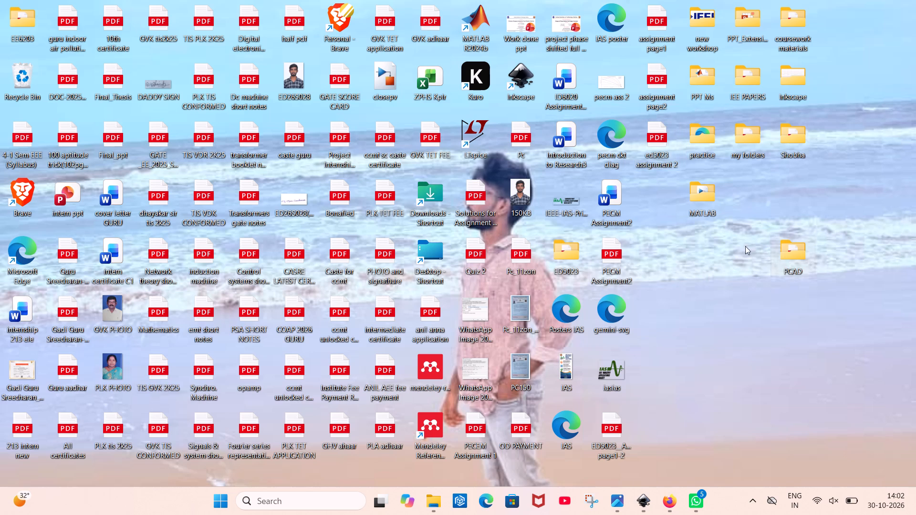
pyautogui.moveTo(705, 198); pyautogui.dragTo(799, 181)
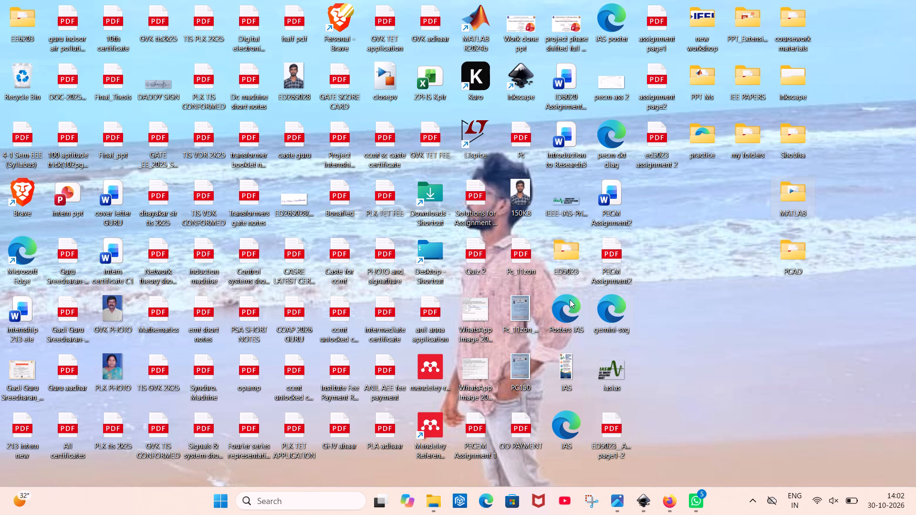
pyautogui.moveTo(565, 256); pyautogui.dragTo(720, 193)
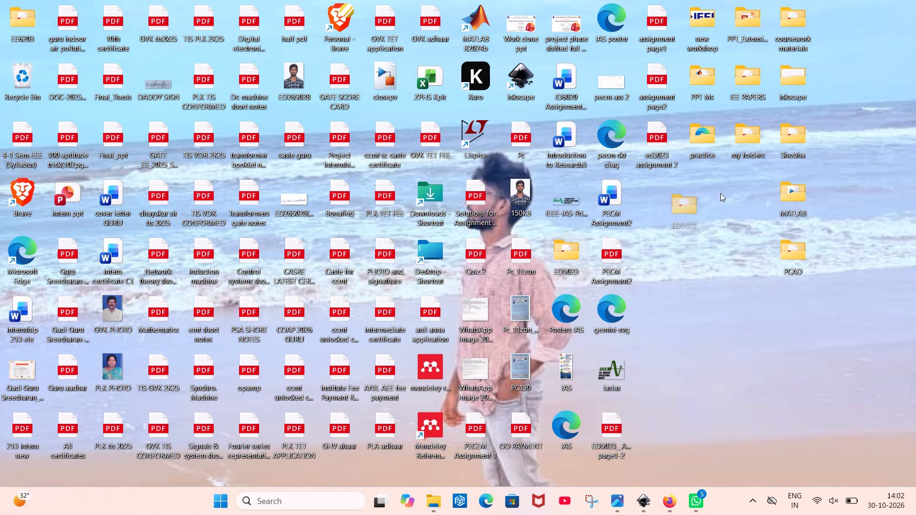
pyautogui.moveTo(720, 193); pyautogui.dragTo(754, 186)
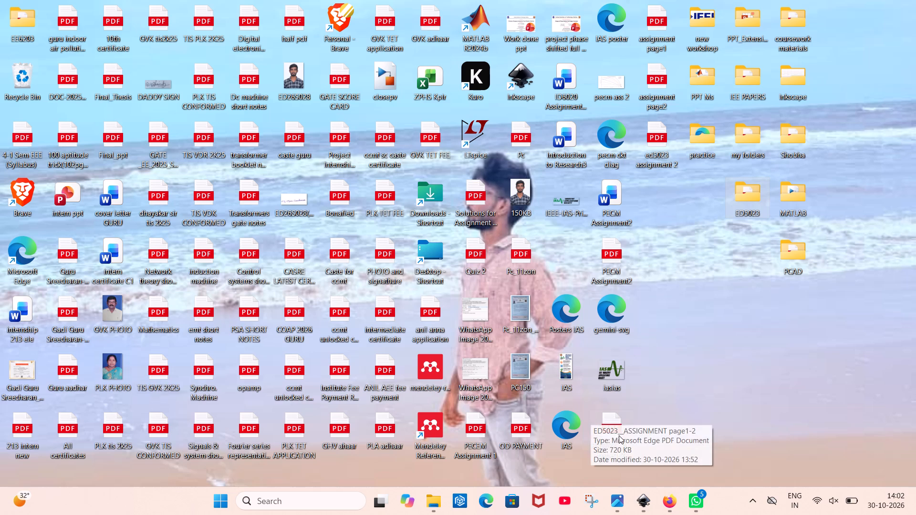
# Permanently delete the ED5023__ASSIGNMENT page1-2, assignment page1 and assignment page2 PDFs from the desktop.
pyautogui.click(659, 399)
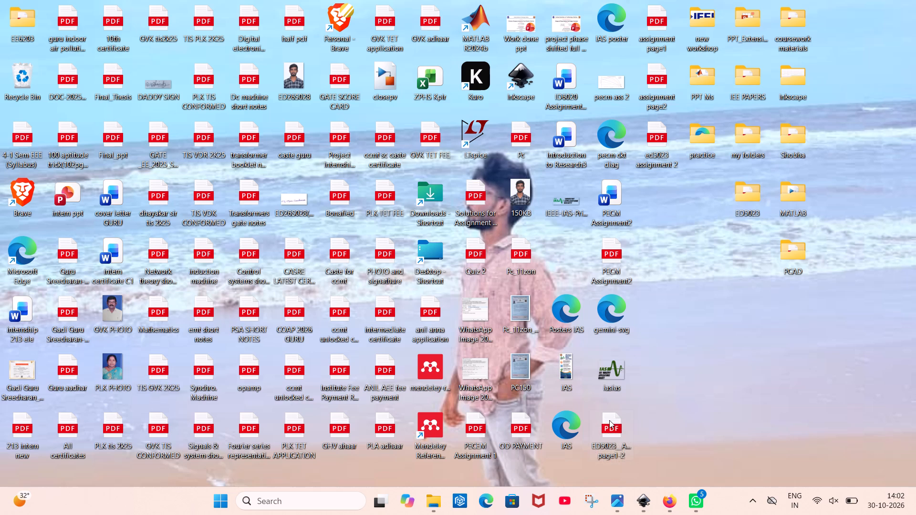
pyautogui.click(609, 420)
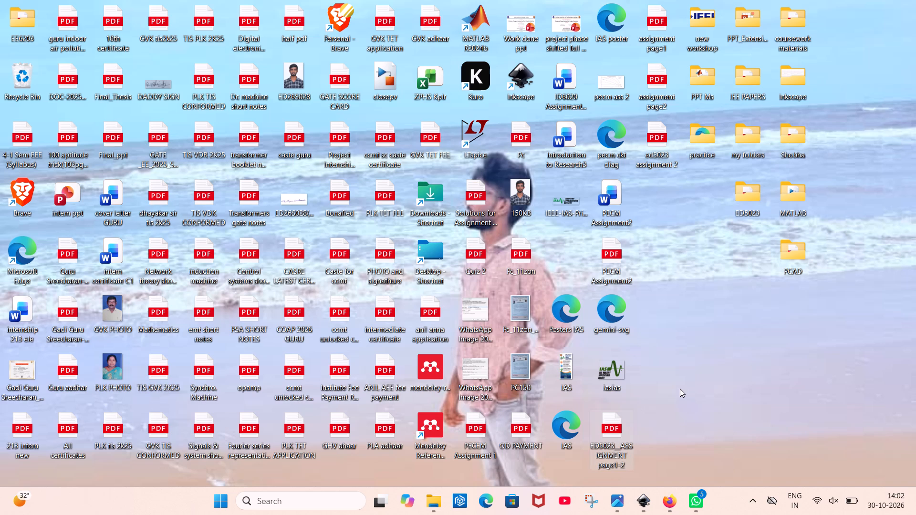
pyautogui.hotkey('shift', 'Delete')
pyautogui.press('Return')
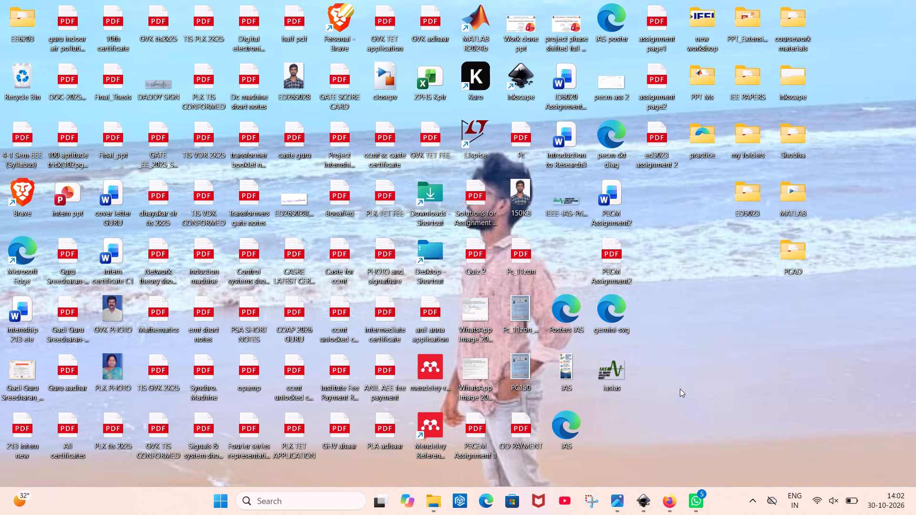
pyautogui.click(656, 30)
pyautogui.hotkey('shift', 'Delete')
pyautogui.press('Return')
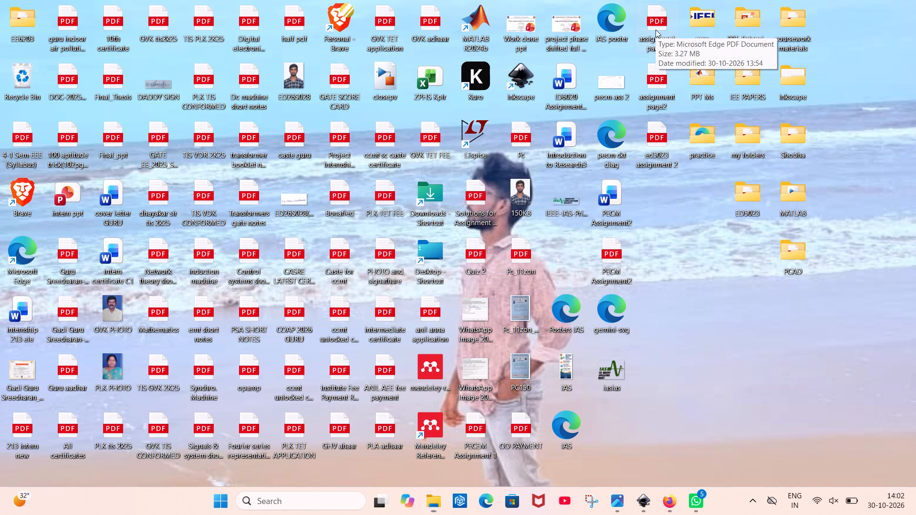
pyautogui.click(663, 72)
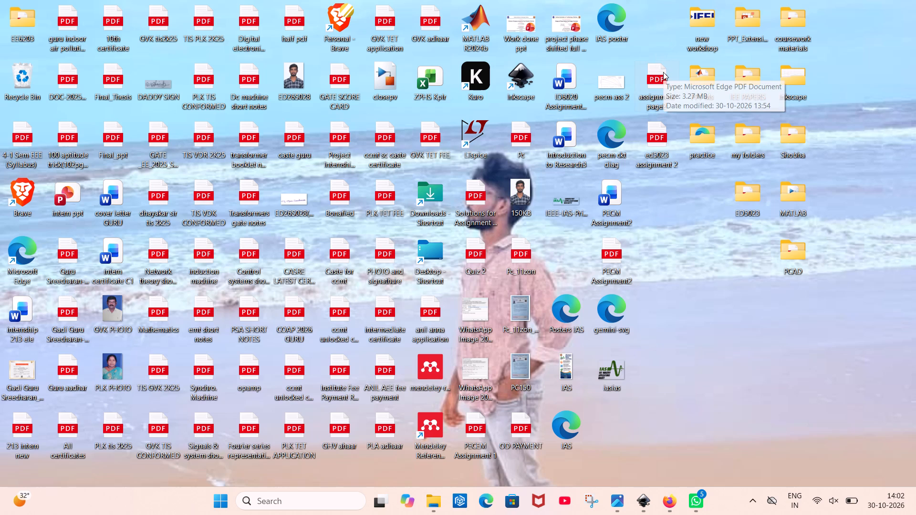
pyautogui.hotkey('shift', 'Delete')
pyautogui.press('Return')
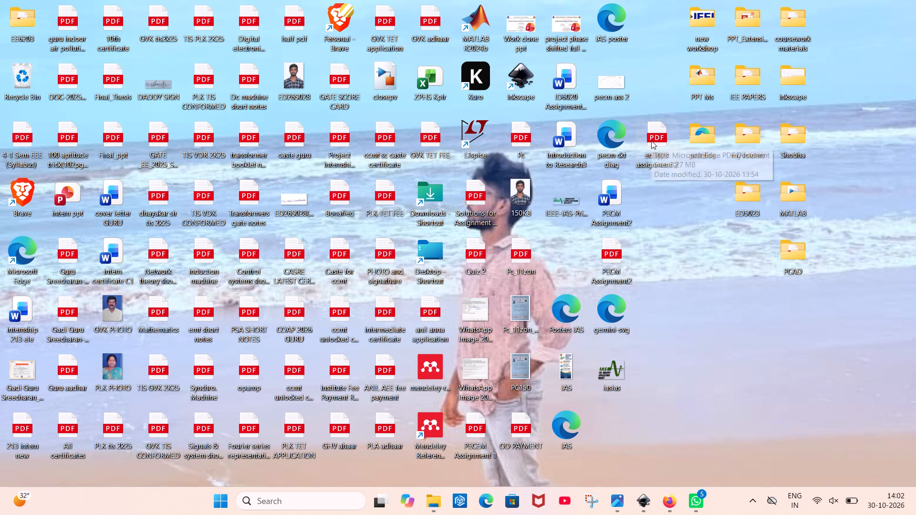
# Move the ed5023 assignment 2 PDF from the desktop into the ED5023 folder and close the folder.
pyautogui.click(651, 141)
pyautogui.hotkey('ctrl', 'x')
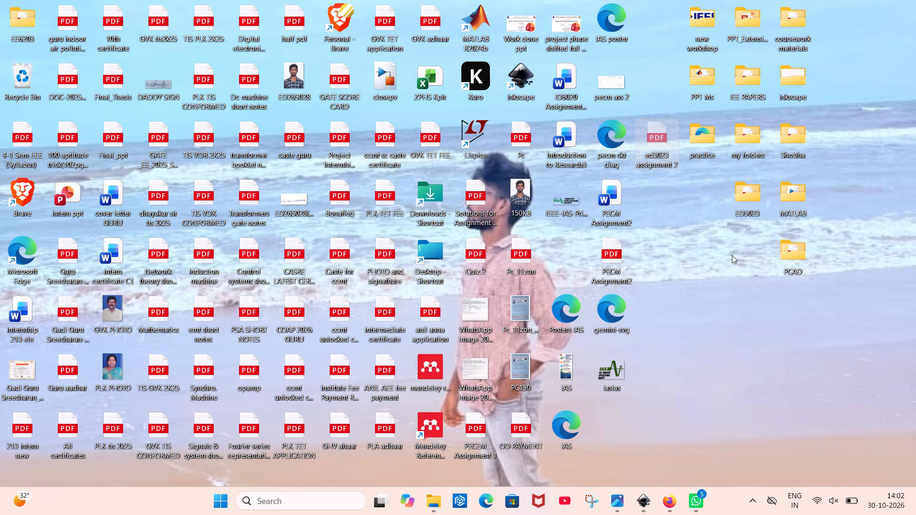
pyautogui.doubleClick(744, 196)
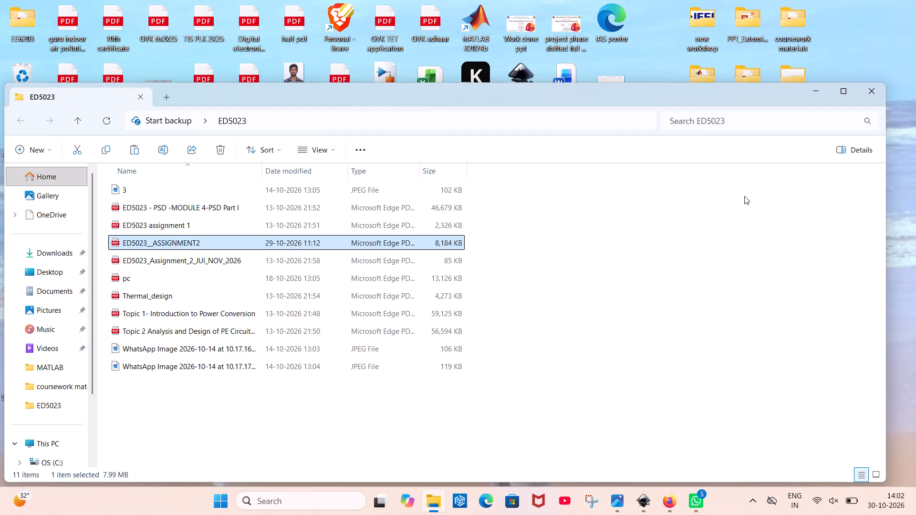
pyautogui.hotkey('ctrl', 'v')
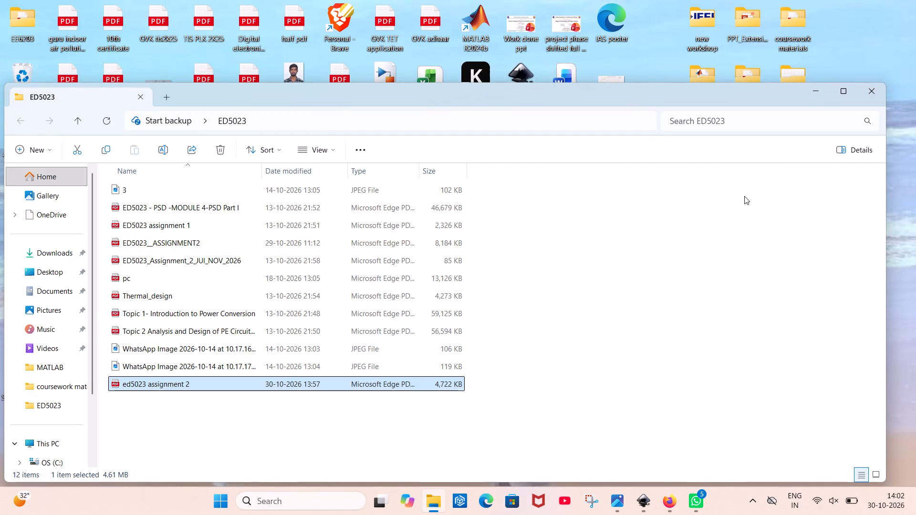
pyautogui.click(866, 96)
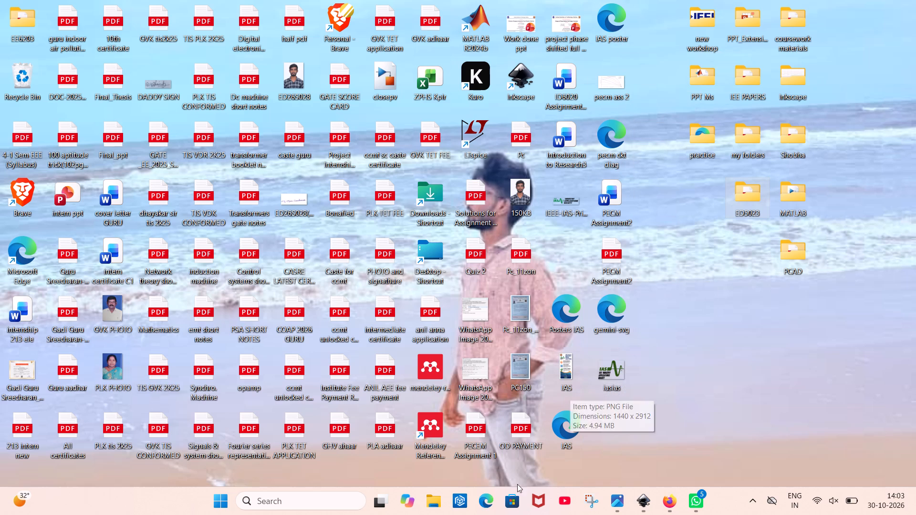
# Open File Explorer.
pyautogui.doubleClick(428, 498)
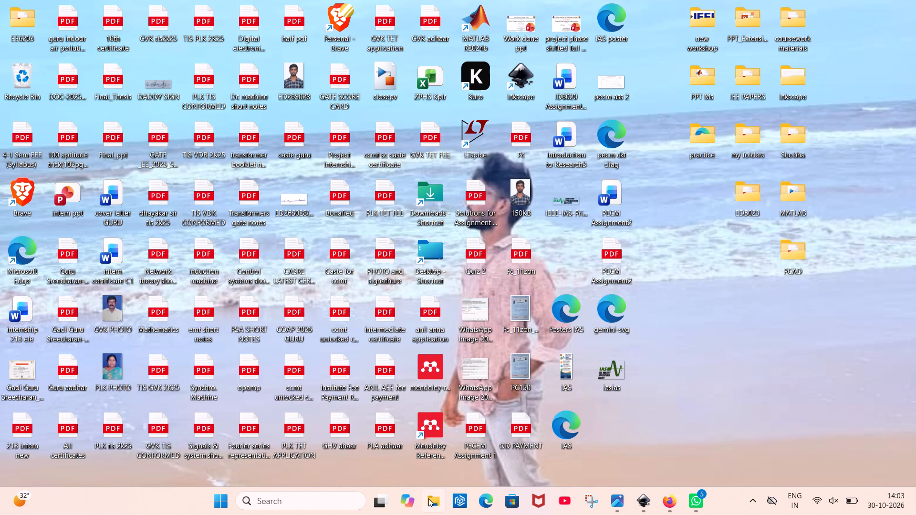